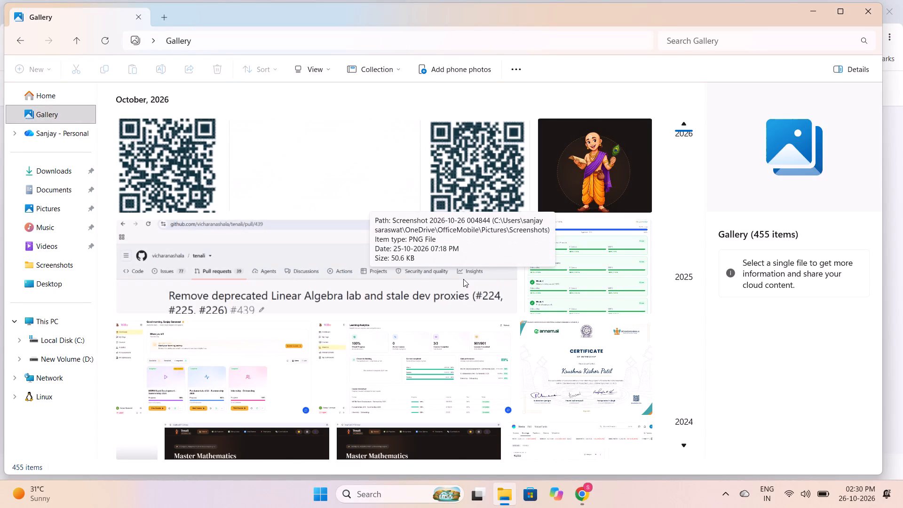
Look through the October 2026 Gallery images and view the screenshot of the tenali pull request at full size.
scroll(463, 279, "down", 1)
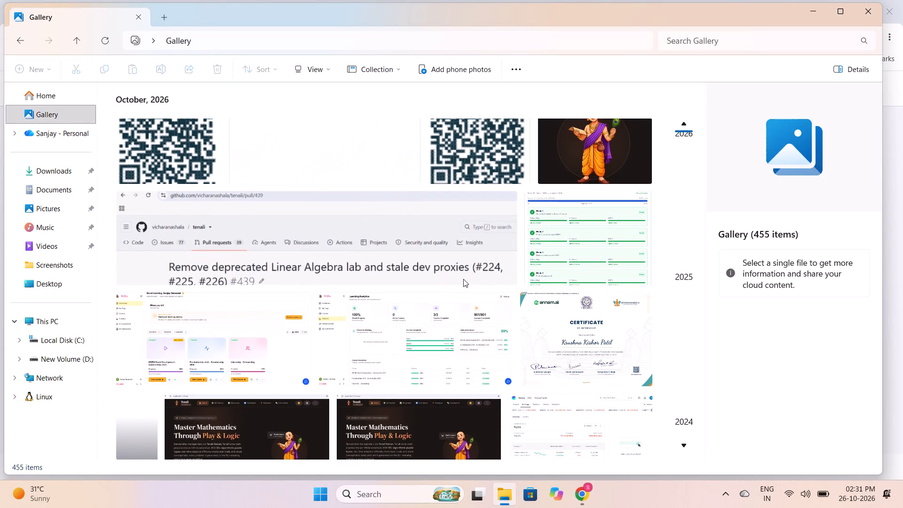
left_click(421, 262)
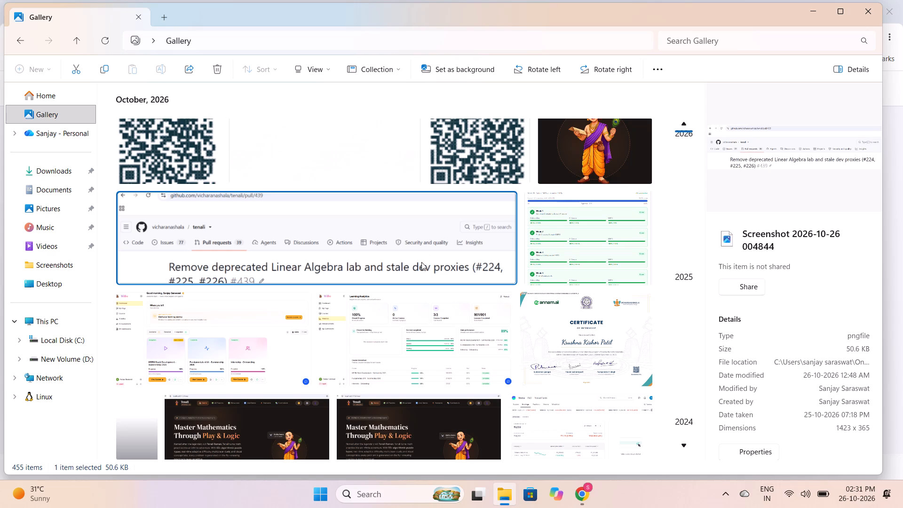
double_click(421, 262)
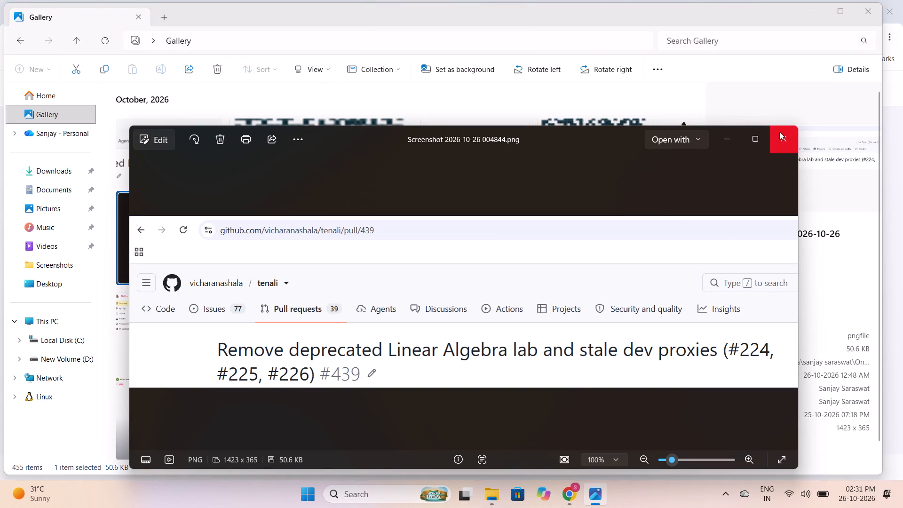
left_click(787, 145)
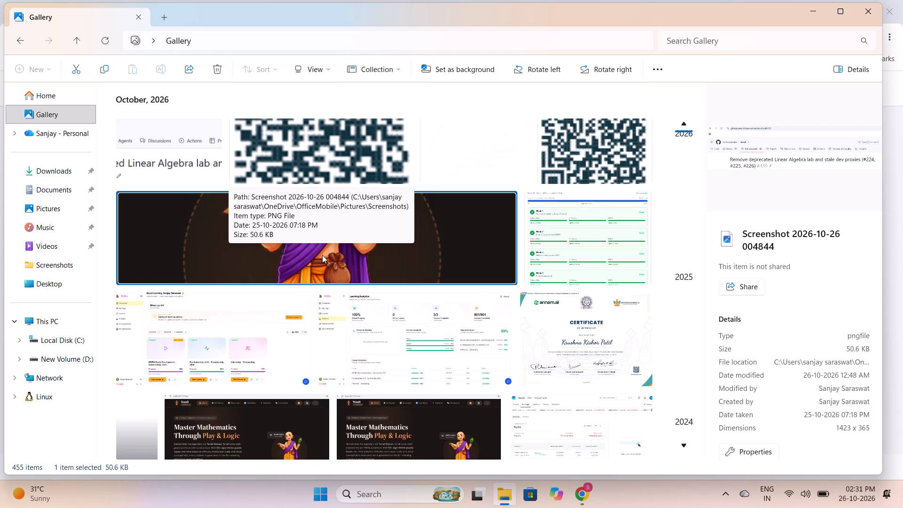
scroll(440, 284, "down", 2)
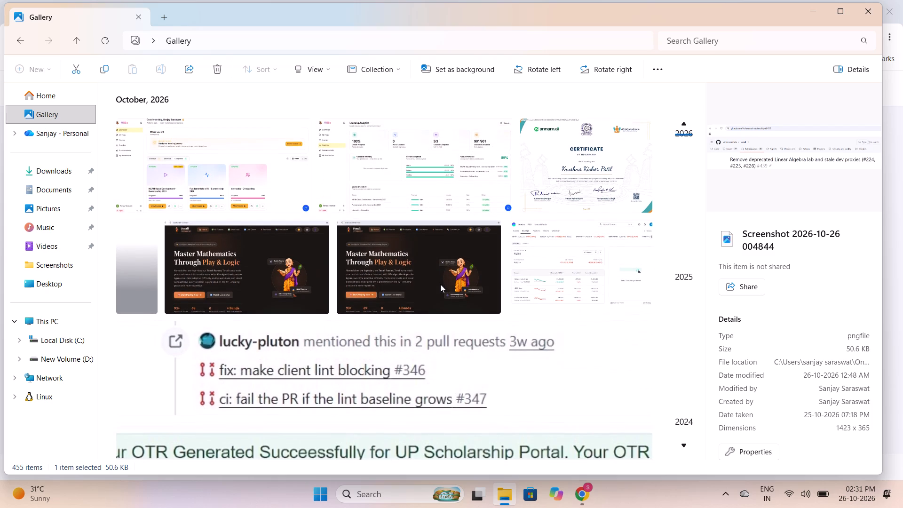
scroll(440, 284, "down", 2)
scroll(440, 284, "up", 1)
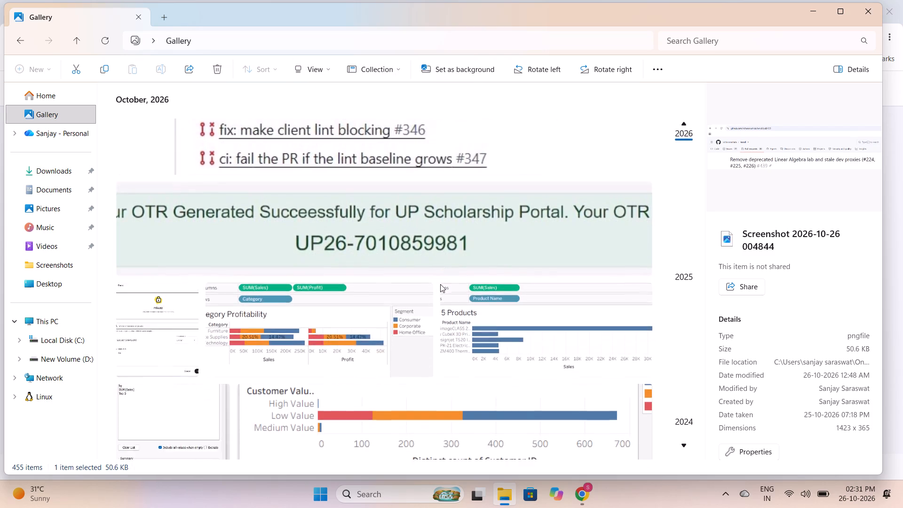
scroll(440, 284, "up", 2)
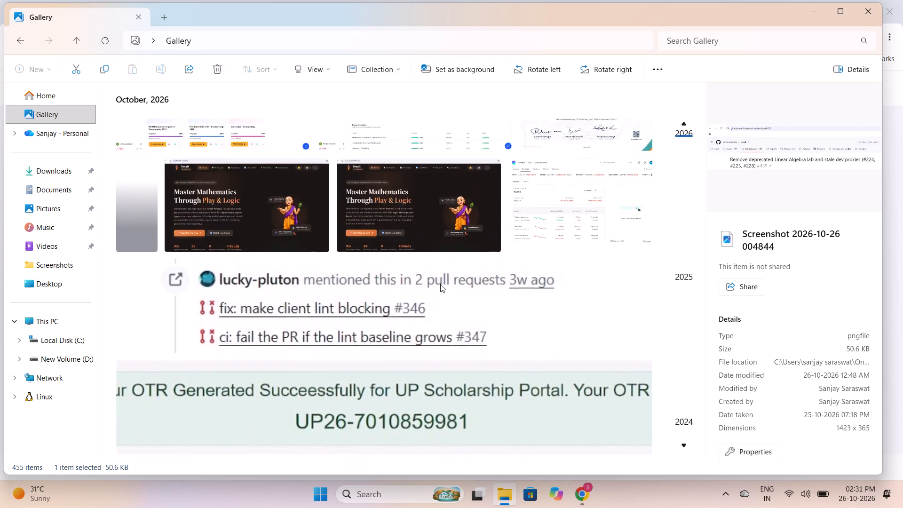
scroll(440, 284, "up", 2)
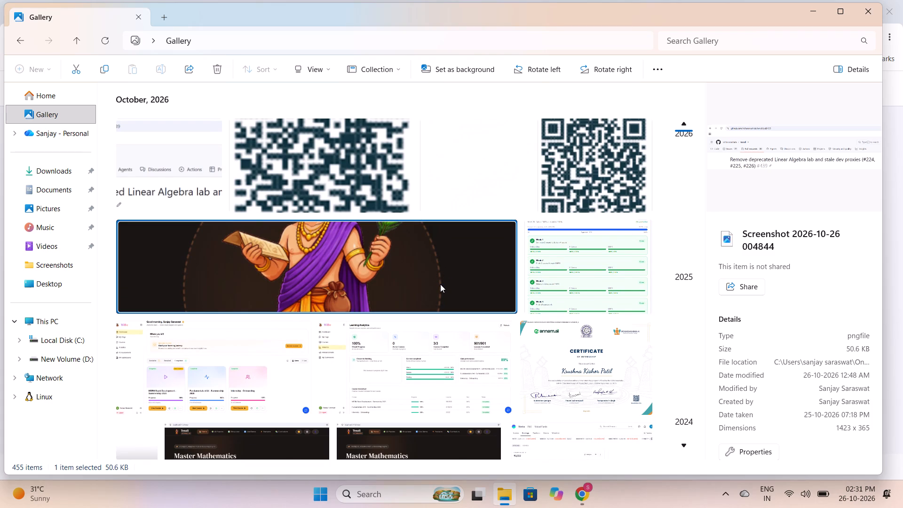
Switch to Chrome and add spurti-ms-level-5 (1) and spurti-ms-club3600 (1) from Downloads to the JPG to PDF converter.
left_click(574, 500)
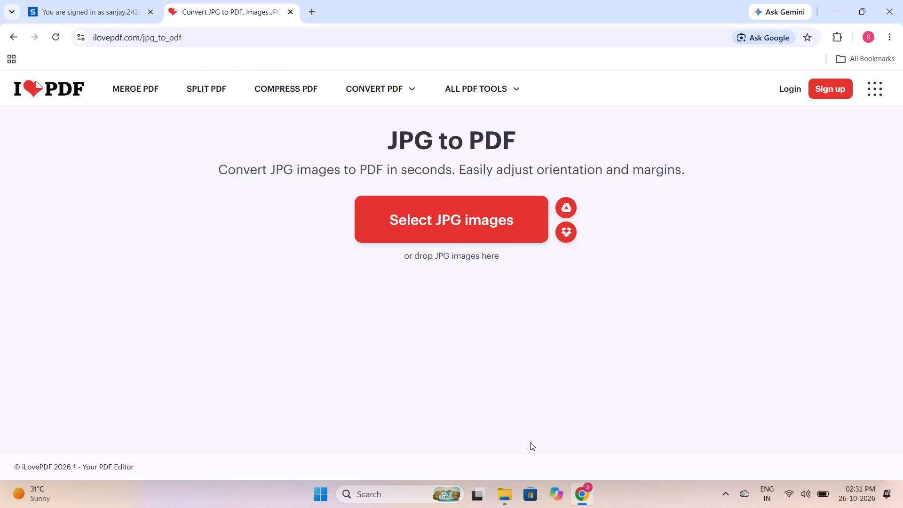
left_click(443, 223)
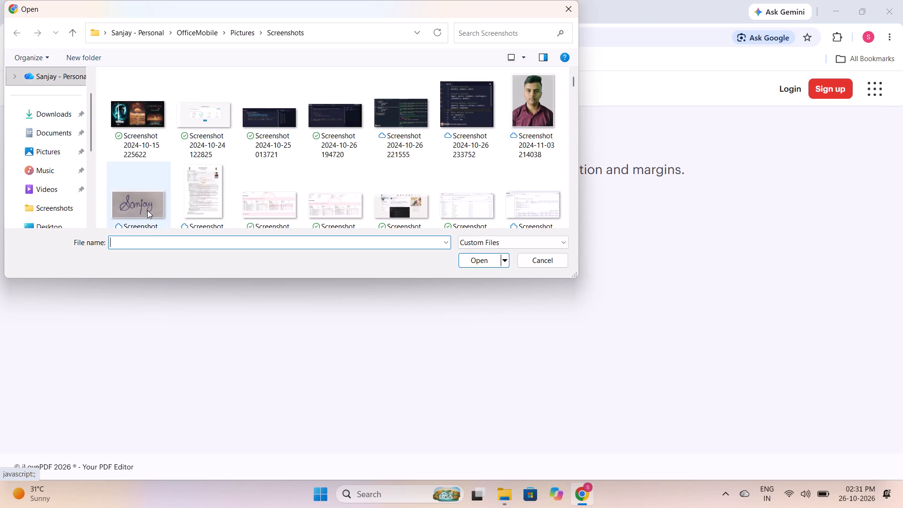
left_click(51, 117)
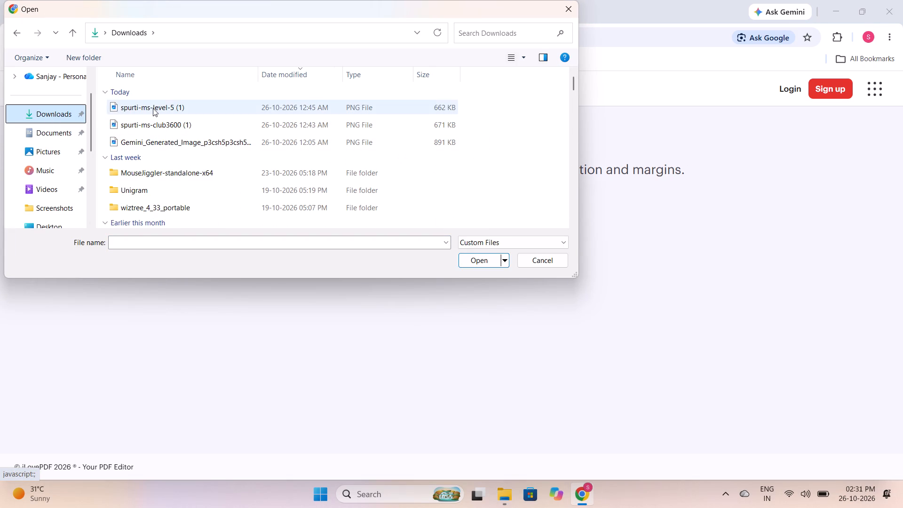
double_click(153, 108)
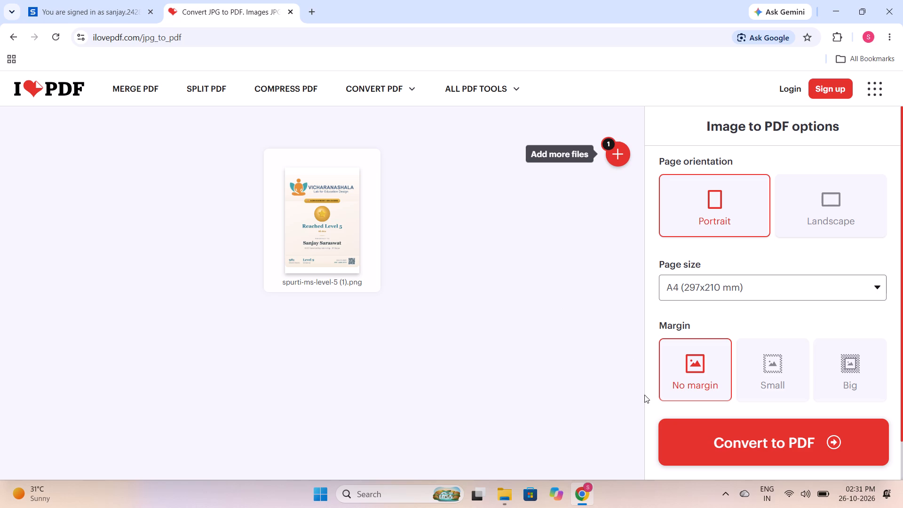
left_click(609, 155)
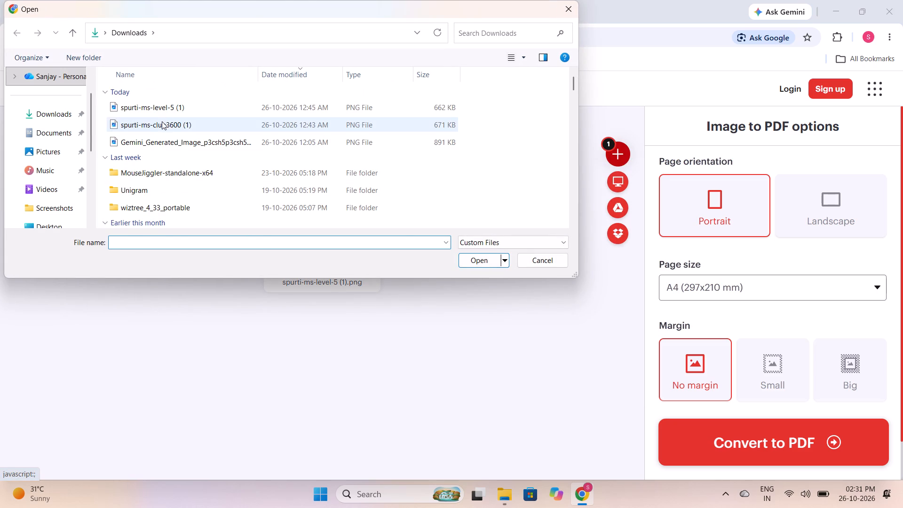
double_click(162, 121)
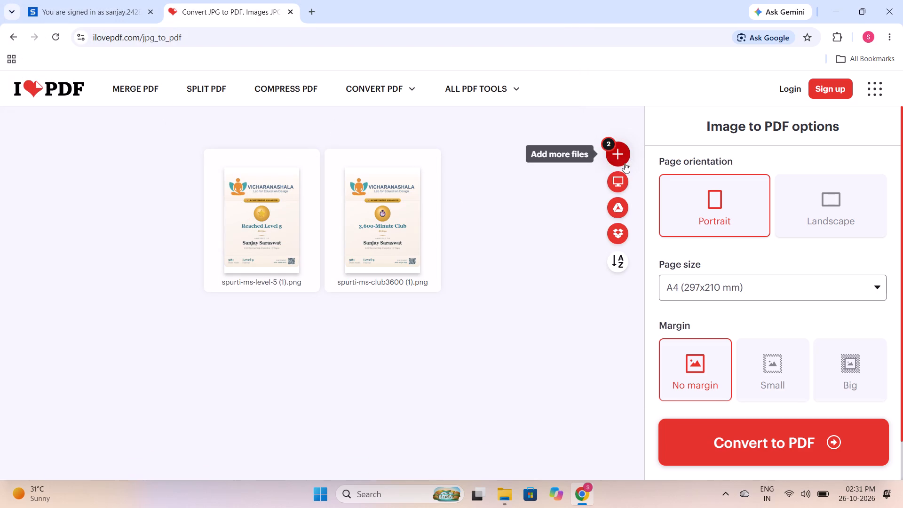
left_click(615, 157)
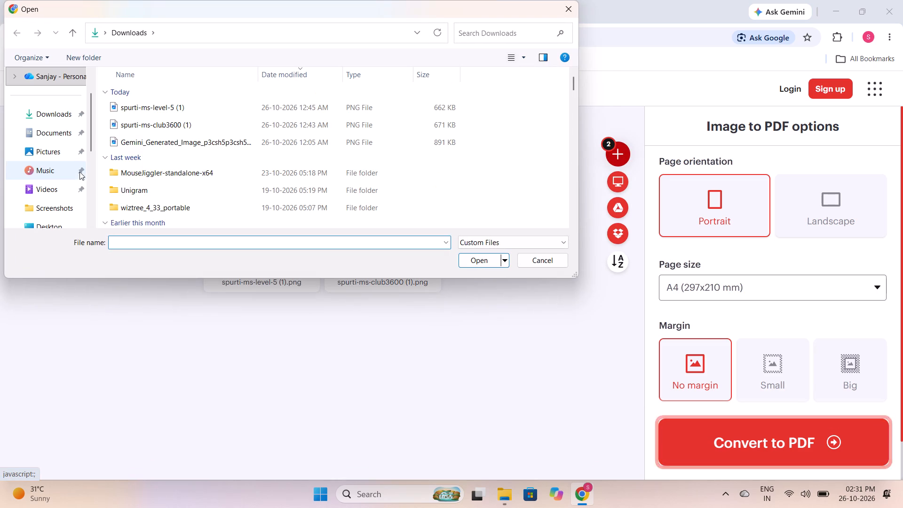
scroll(31, 105, "up", 4)
left_click(48, 95)
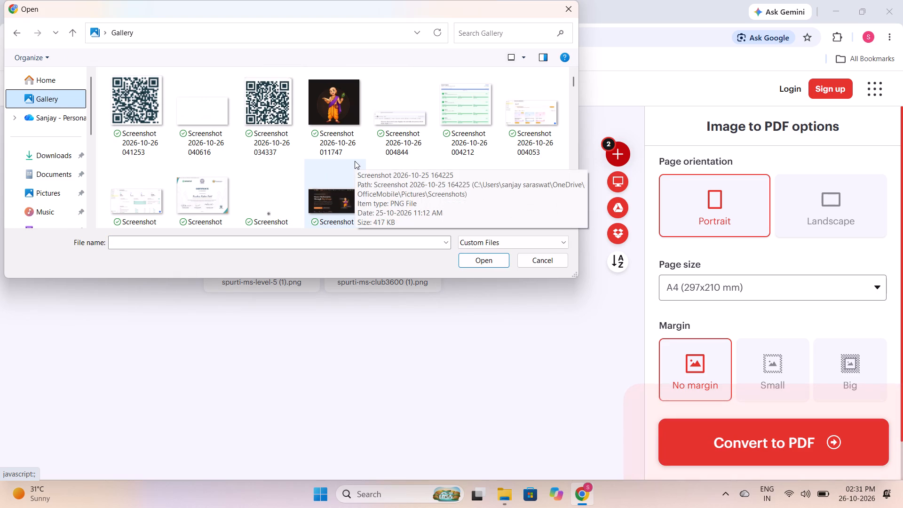
double_click(405, 117)
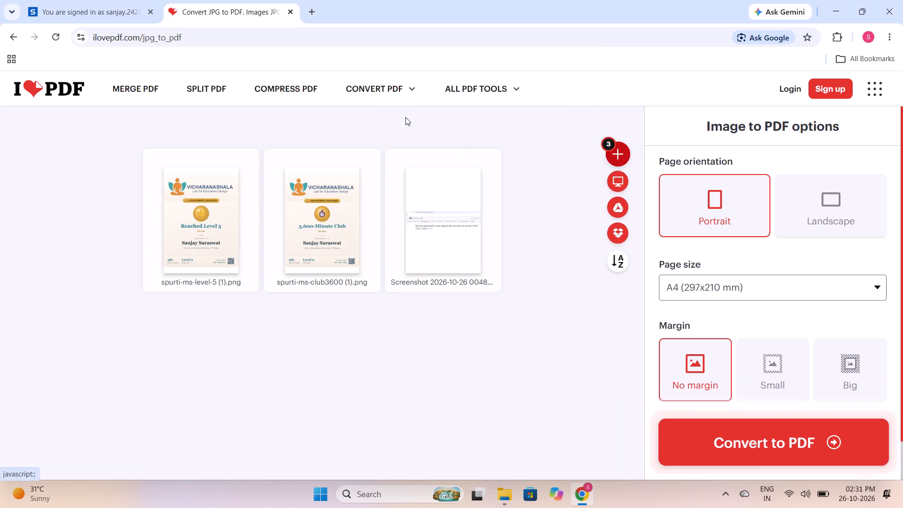
left_click(626, 155)
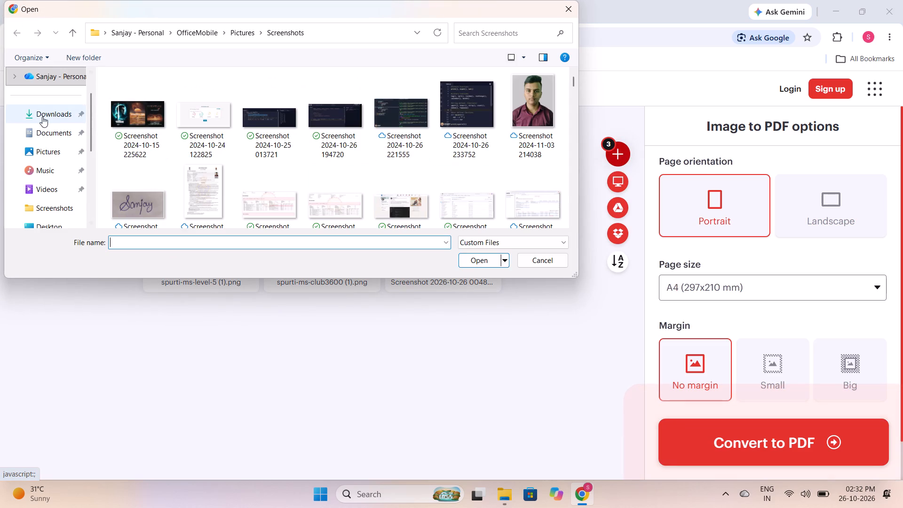
left_click(44, 114)
scroll(43, 97, "up", 4)
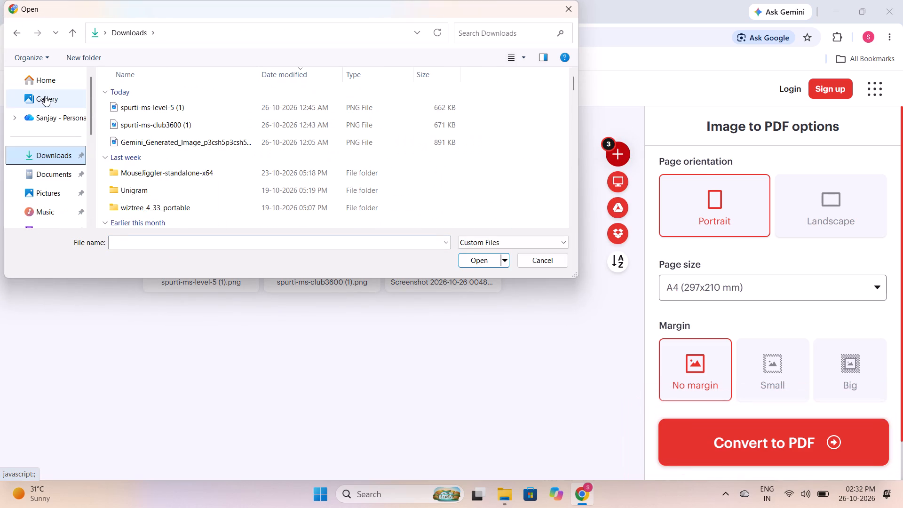
left_click(45, 96)
left_click(45, 96)
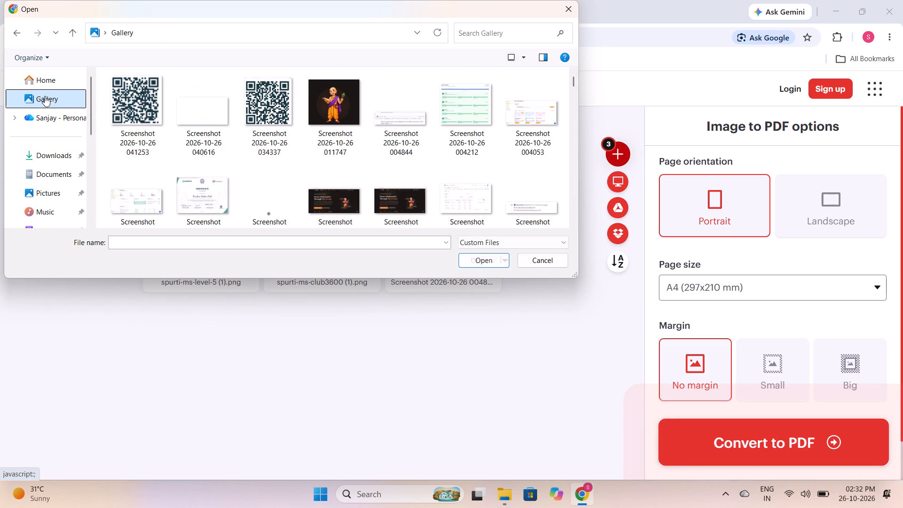
double_click(529, 109)
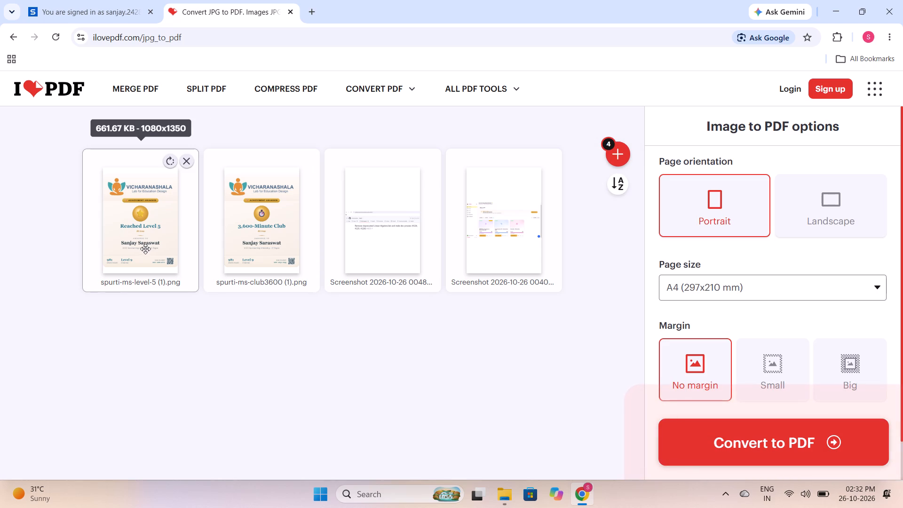
Reorder the images as Screenshot 004053, Screenshot 004844, spurti-ms-club3600 (1), spurti-ms-level-5 (1).
left_click_drag(144, 249, 424, 241)
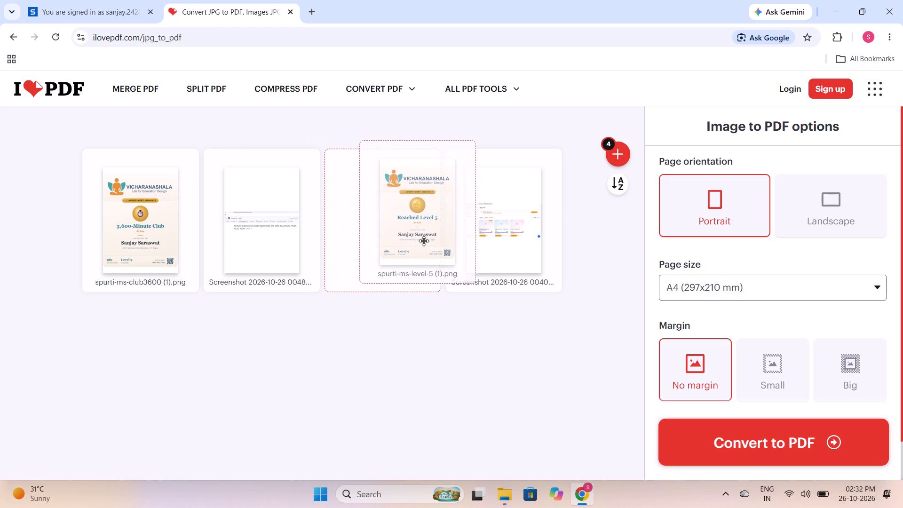
left_click_drag(424, 241, 514, 246)
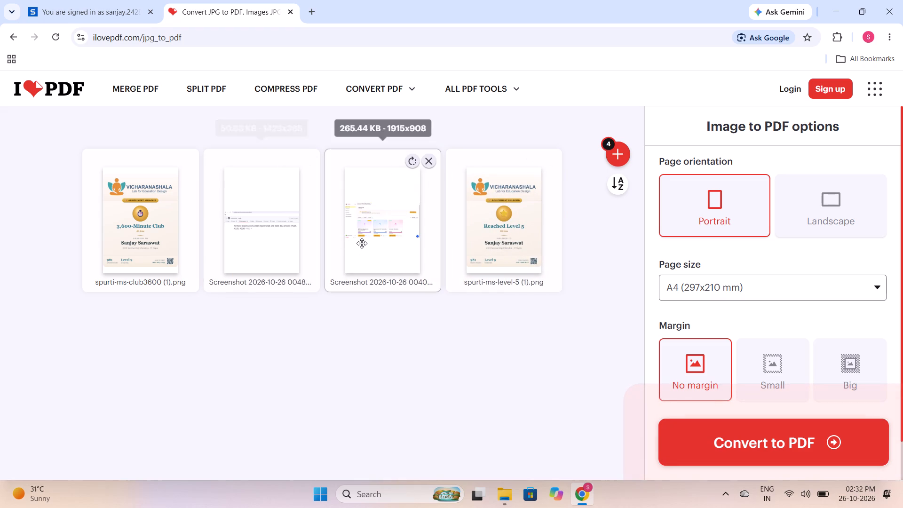
left_click_drag(367, 243, 261, 243)
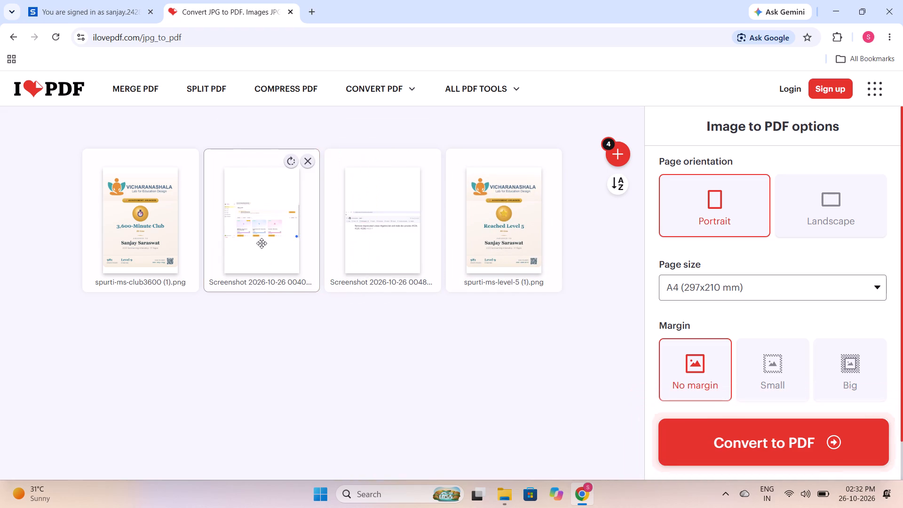
left_click(378, 351)
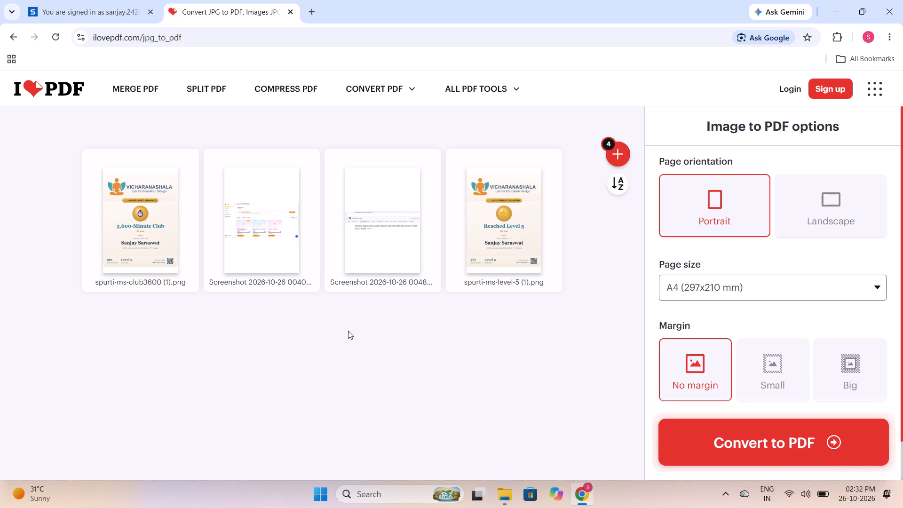
left_click_drag(253, 238, 132, 233)
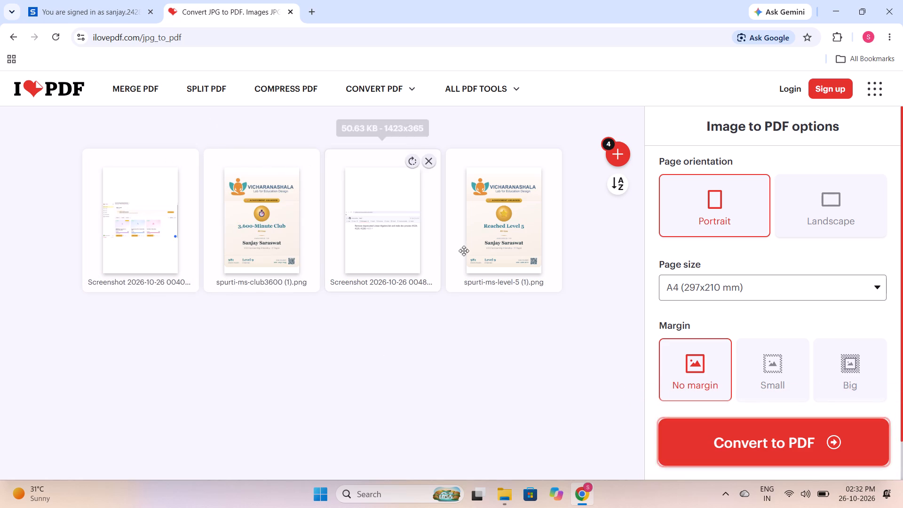
left_click_drag(384, 251, 259, 248)
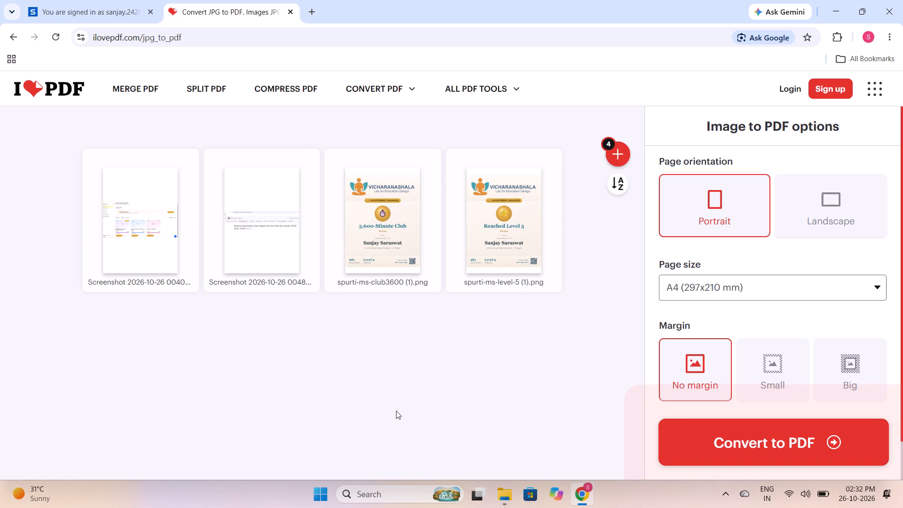
left_click(396, 411)
Convert the four images to a PDF in portrait A4 with no margin and download it.
left_click(727, 447)
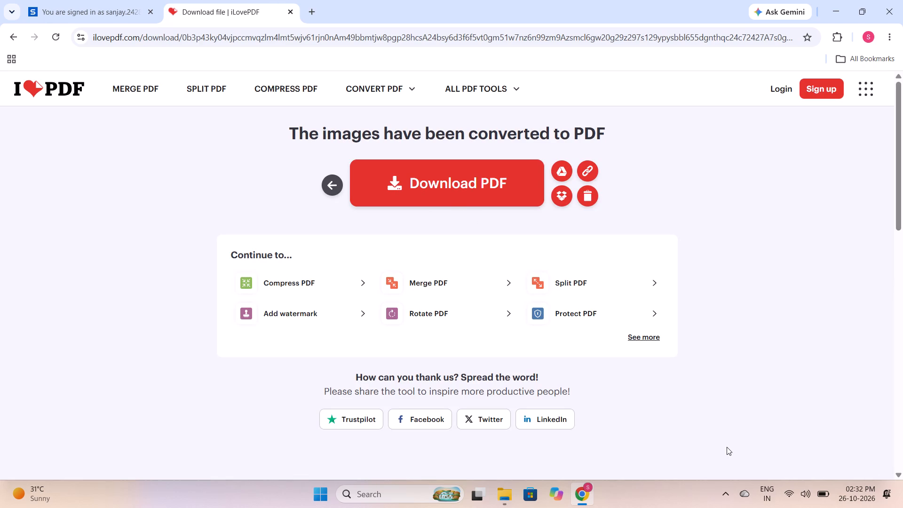
left_click(454, 203)
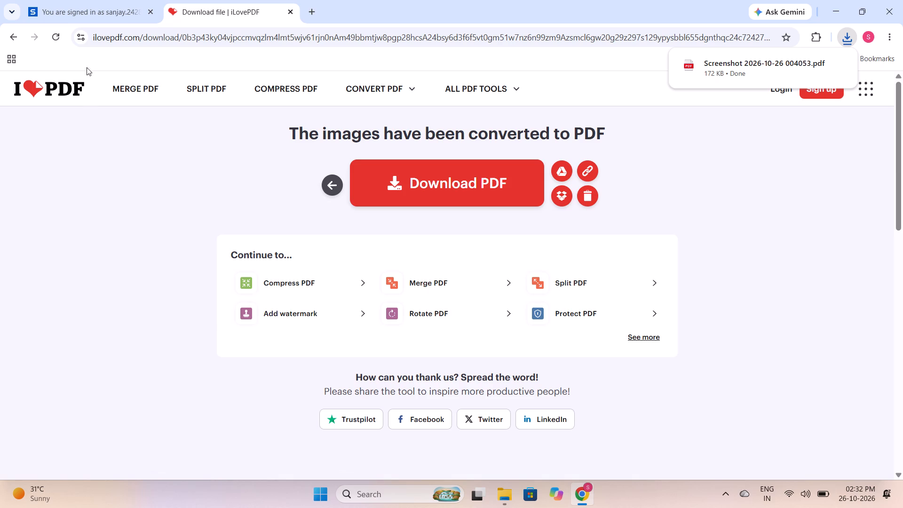
Search Google for "merge to pdf" in a new browser tab and open iLovePDF's Merge PDF page.
left_click(312, 9)
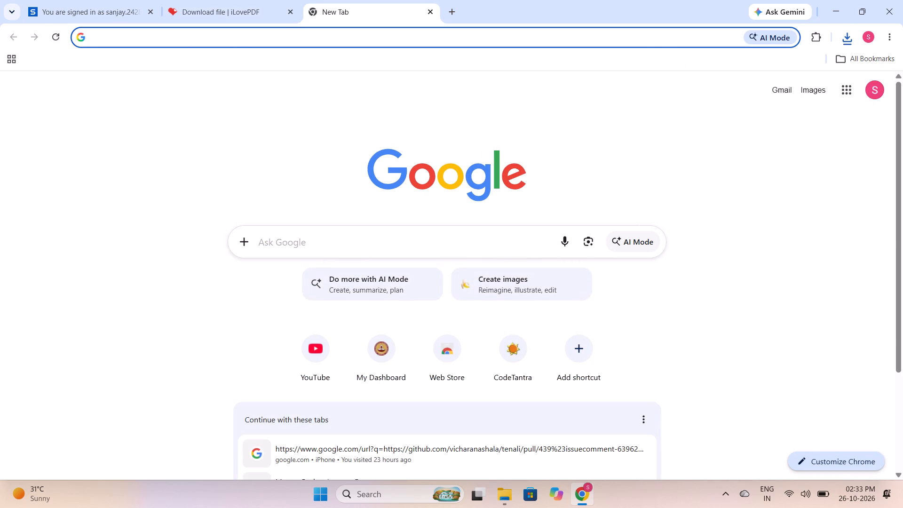
type("merge to")
key("space")
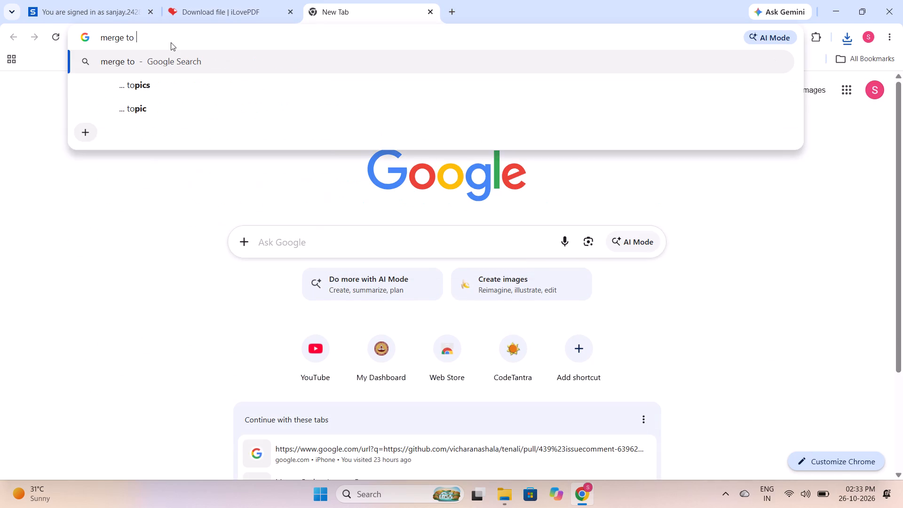
type("pdf")
key("space")
key("Return")
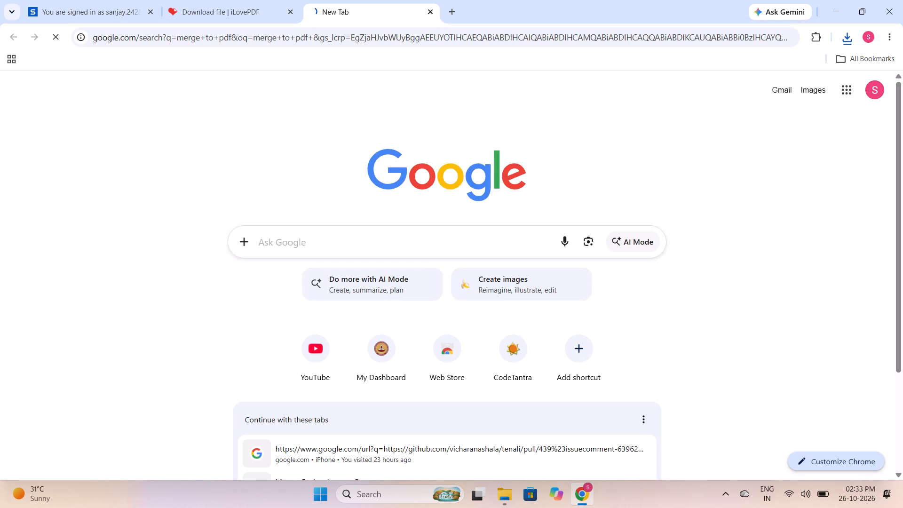
left_click(183, 202)
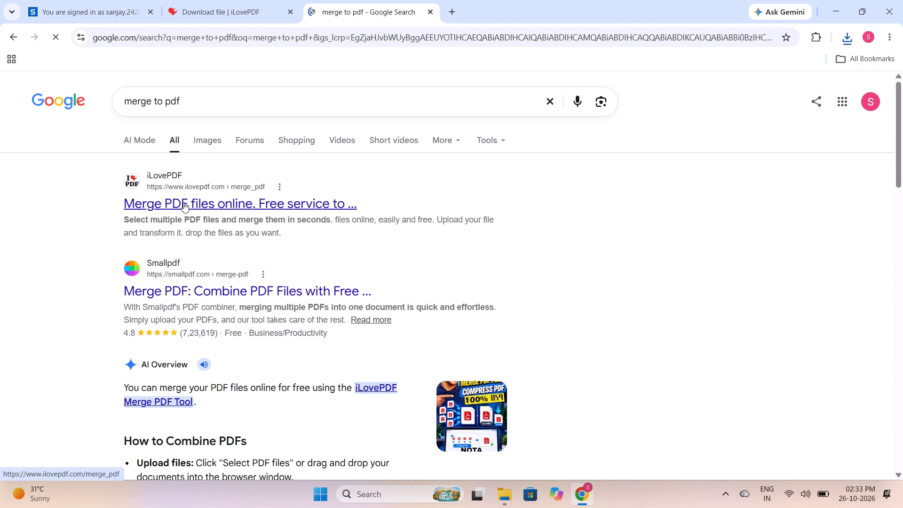
left_click(436, 219)
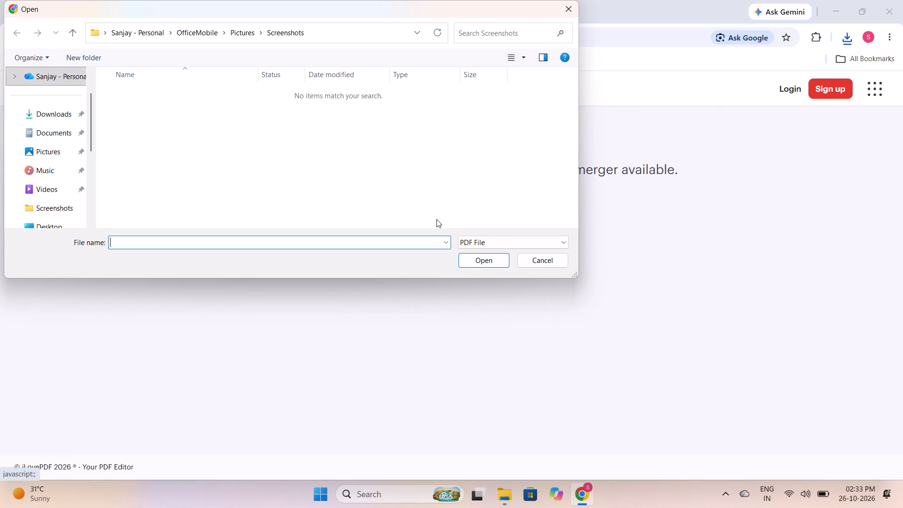
left_click(57, 105)
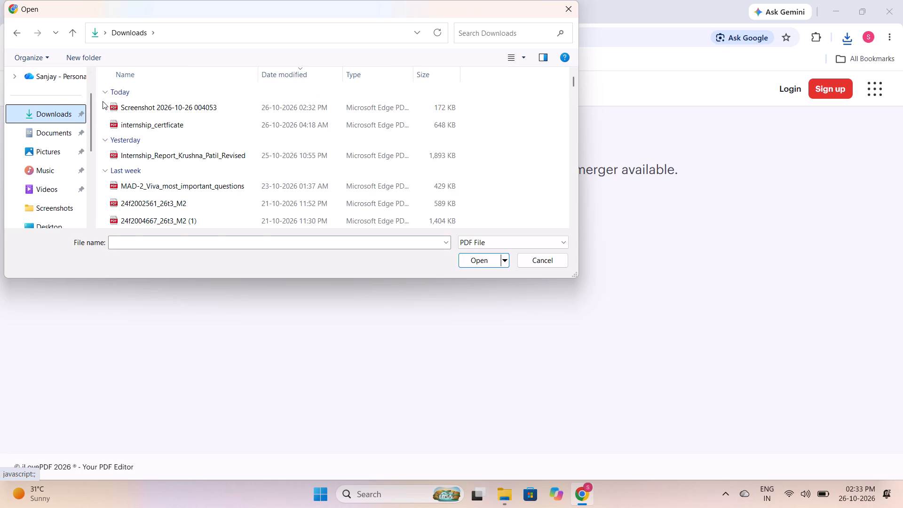
left_click_drag(103, 101, 137, 125)
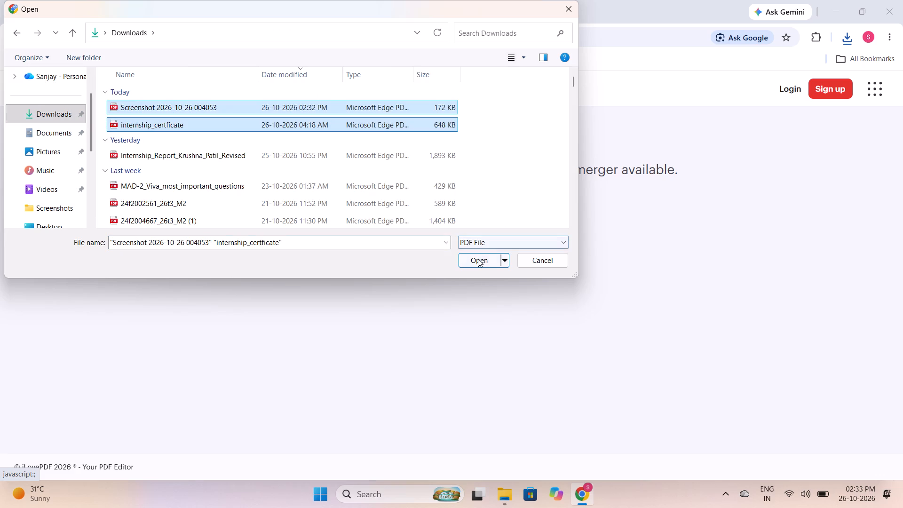
left_click(478, 259)
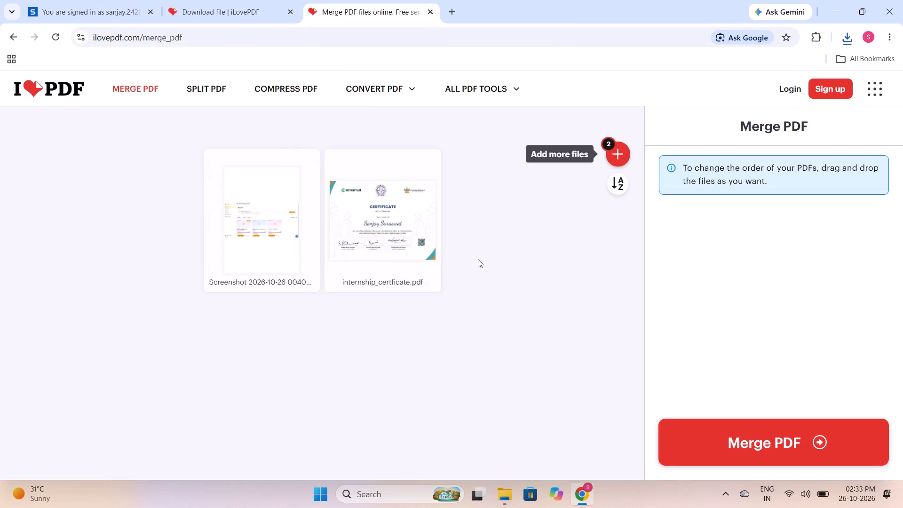
left_click_drag(395, 202, 270, 212)
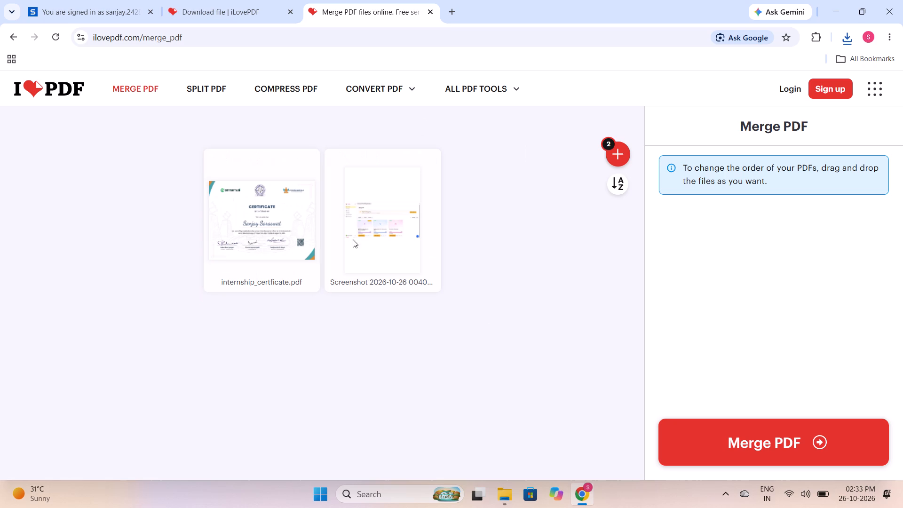
left_click(762, 452)
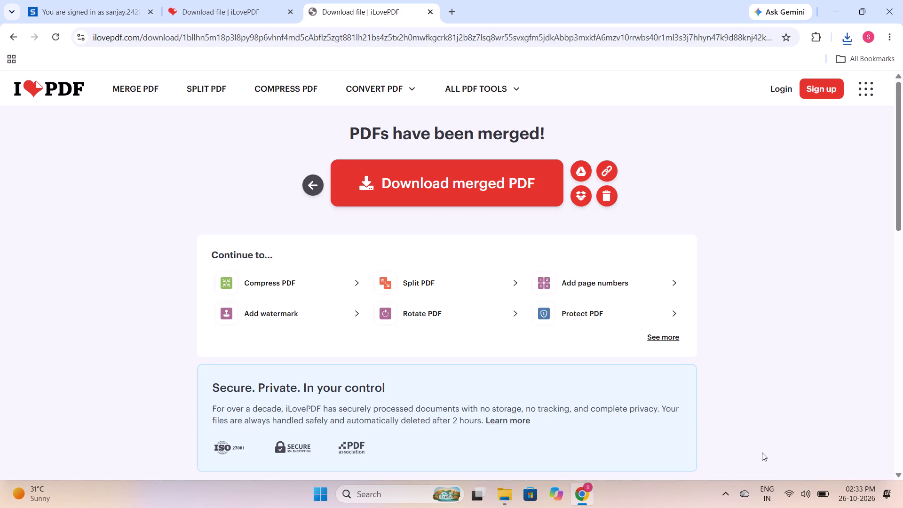
left_click(455, 180)
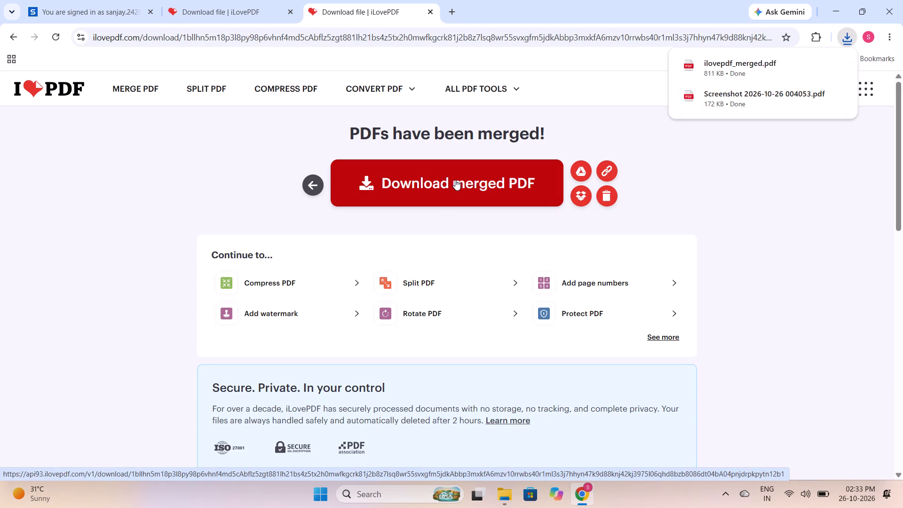
left_click(503, 495)
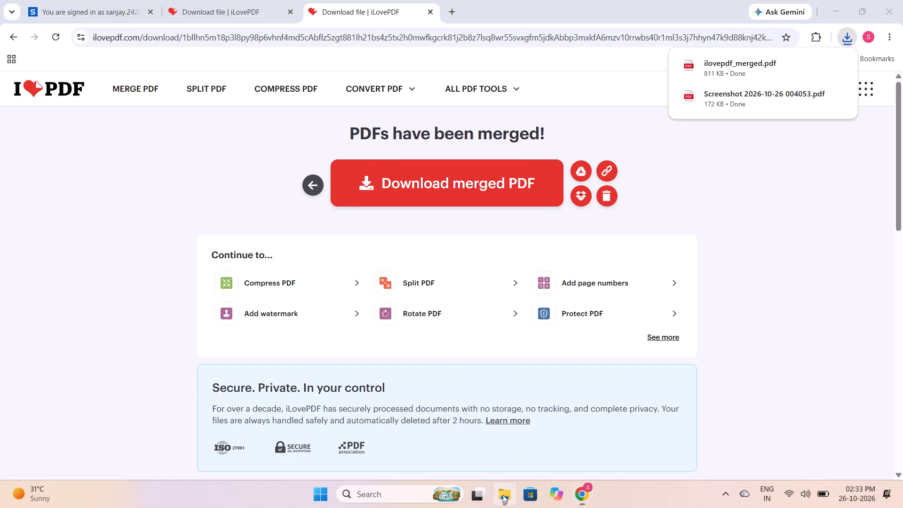
left_click(48, 169)
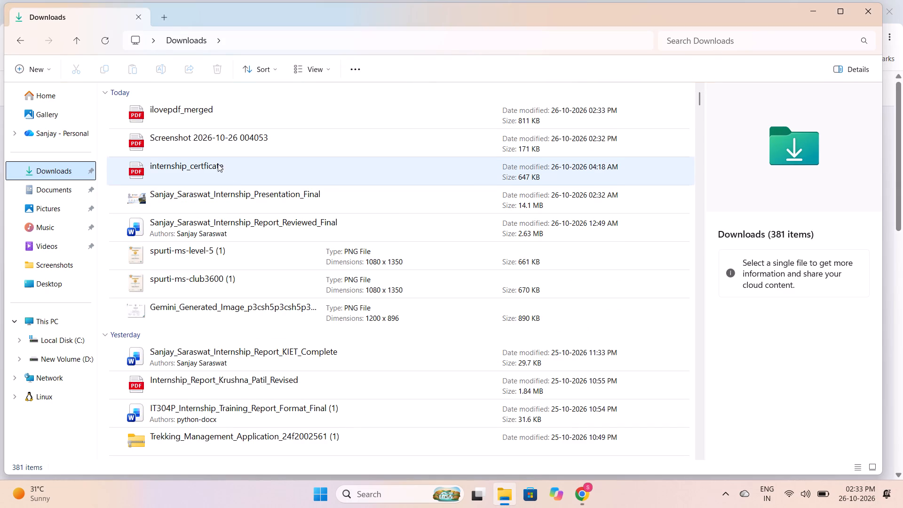
left_click(214, 146)
left_click(217, 70)
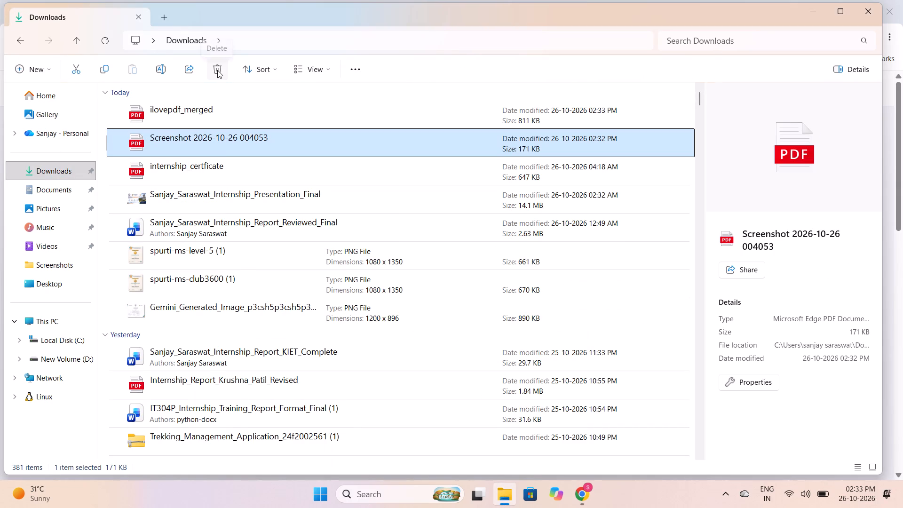
Open ilovepdf_merged from Downloads, look through its pages to check their order and content, and close it.
double_click(188, 111)
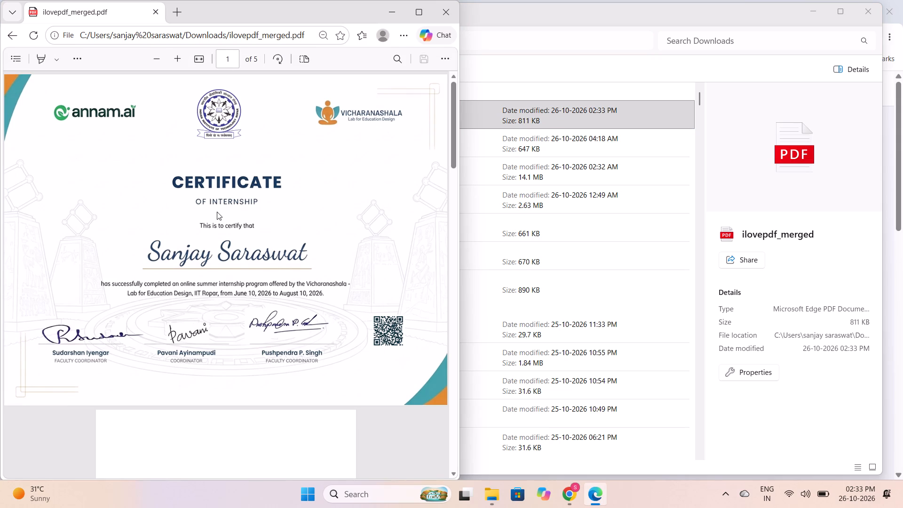
scroll(217, 212, "down", 7)
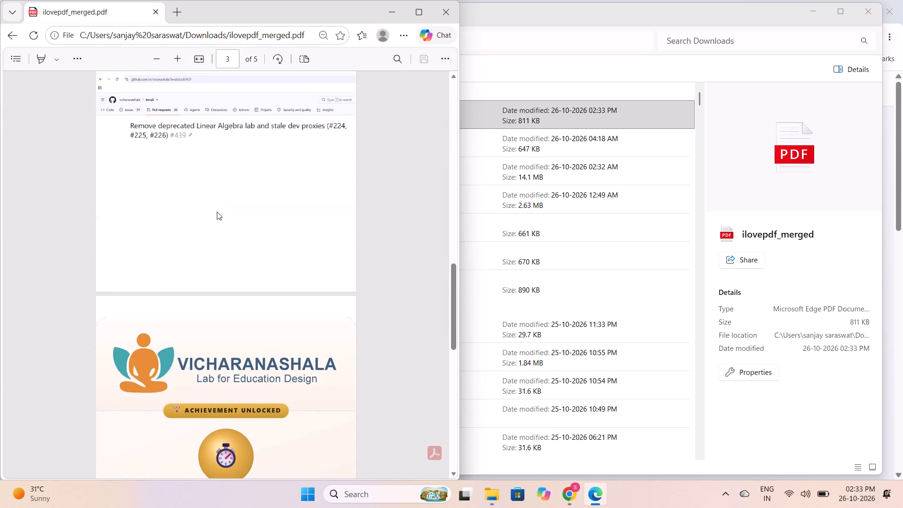
scroll(217, 212, "down", 5)
scroll(217, 212, "up", 2)
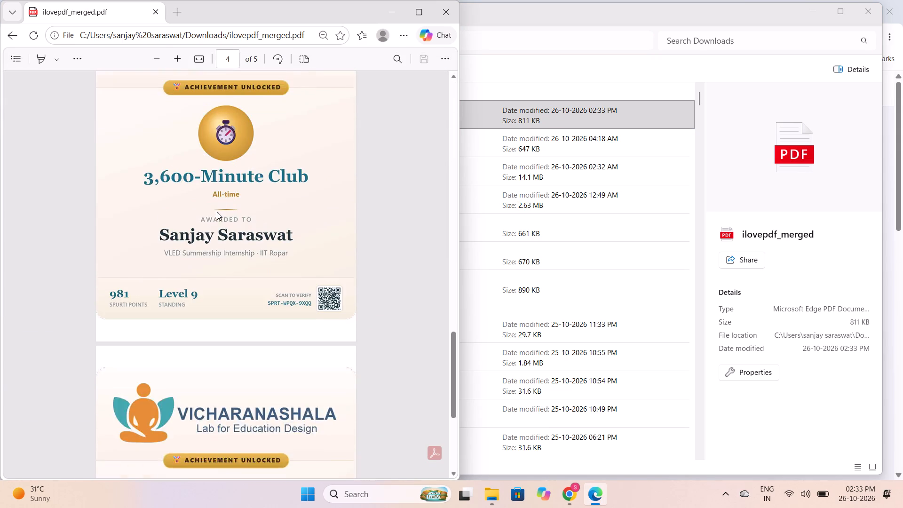
scroll(217, 212, "up", 9)
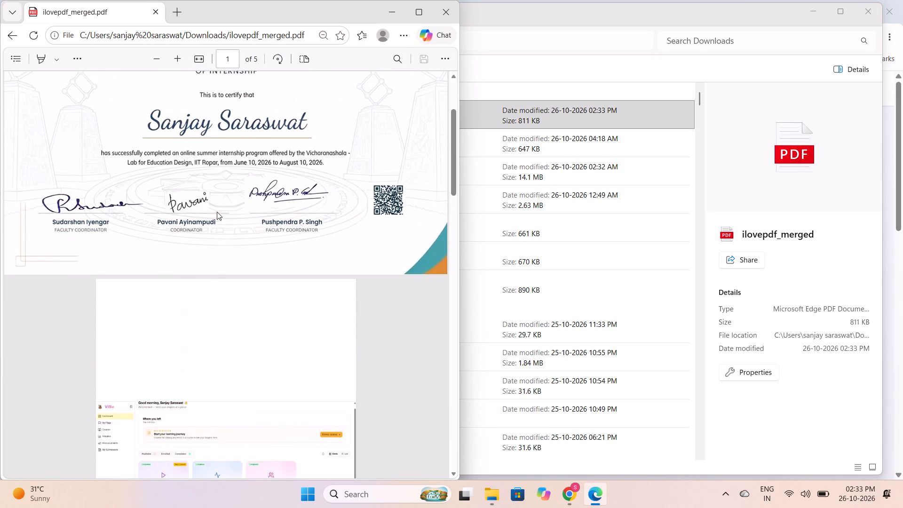
scroll(217, 212, "up", 2)
scroll(217, 212, "down", 9)
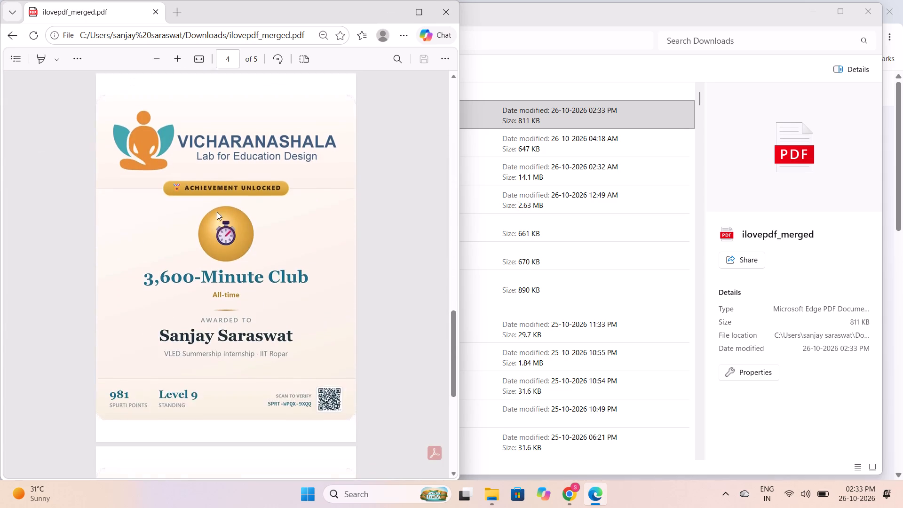
scroll(217, 212, "down", 4)
scroll(217, 212, "up", 5)
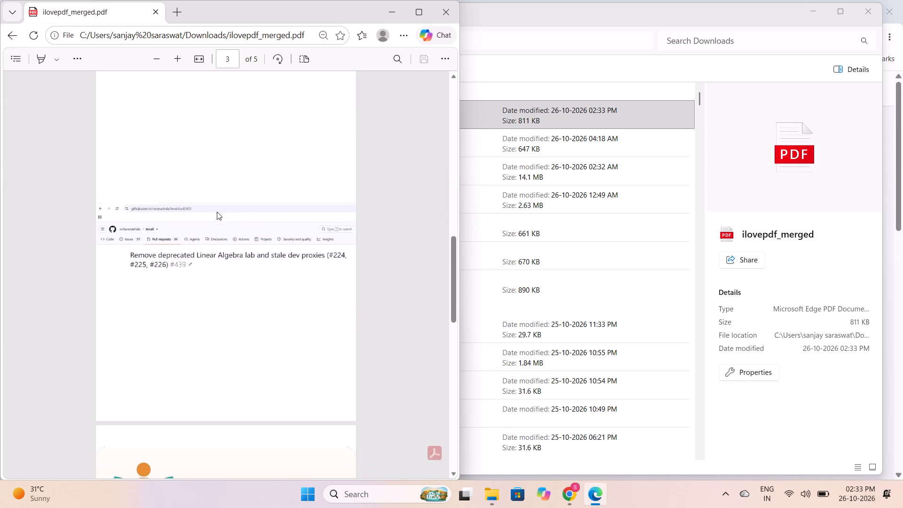
scroll(217, 212, "up", 3)
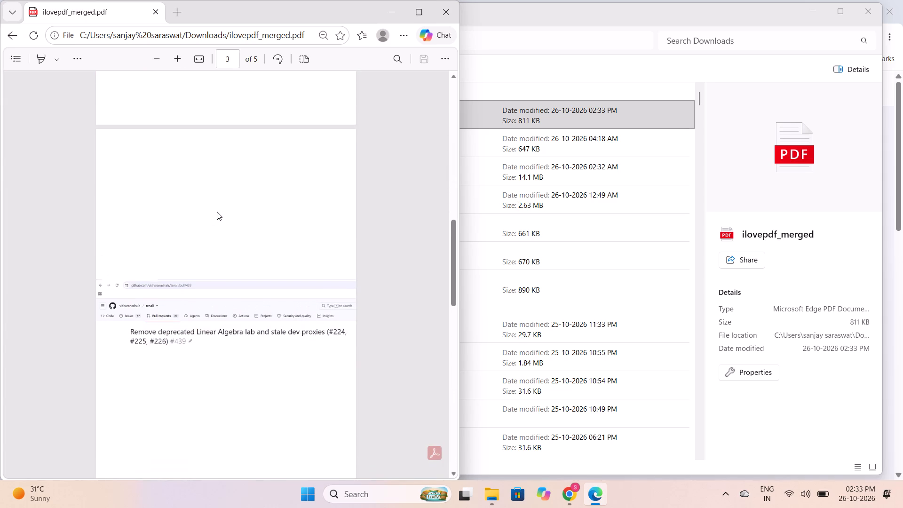
scroll(217, 212, "up", 7)
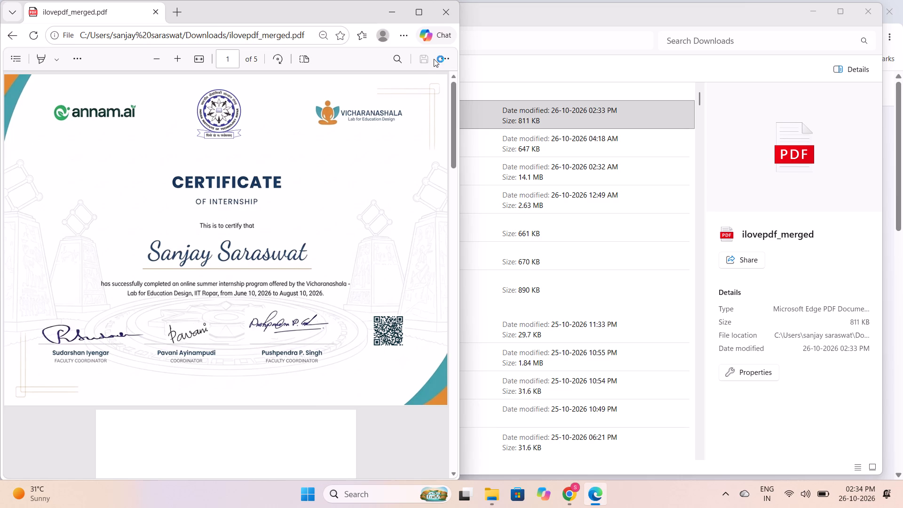
left_click(447, 13)
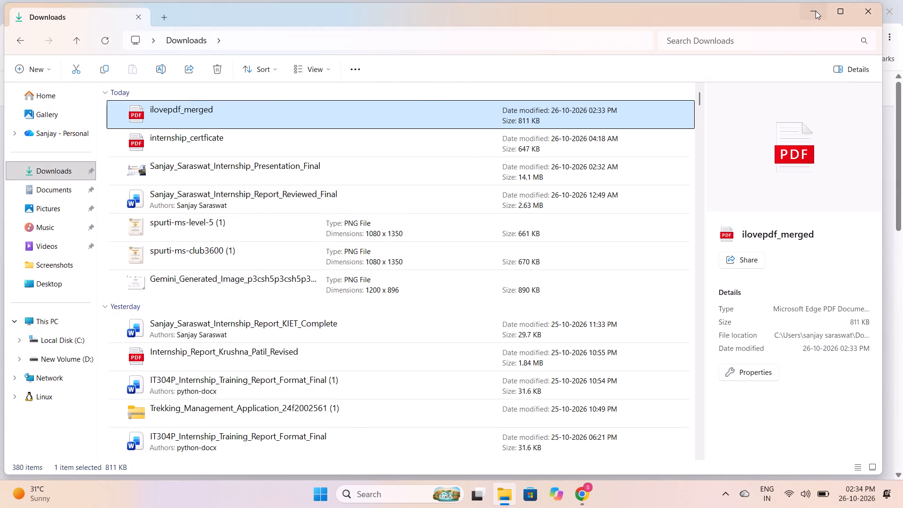
left_click(816, 11)
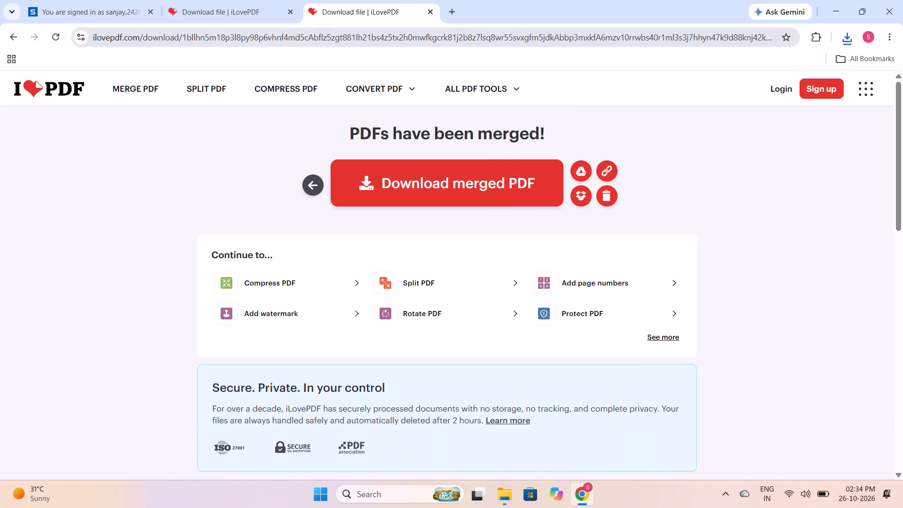
Open a new browser tab in Chrome and close both iLovePDF download tabs.
left_click(457, 17)
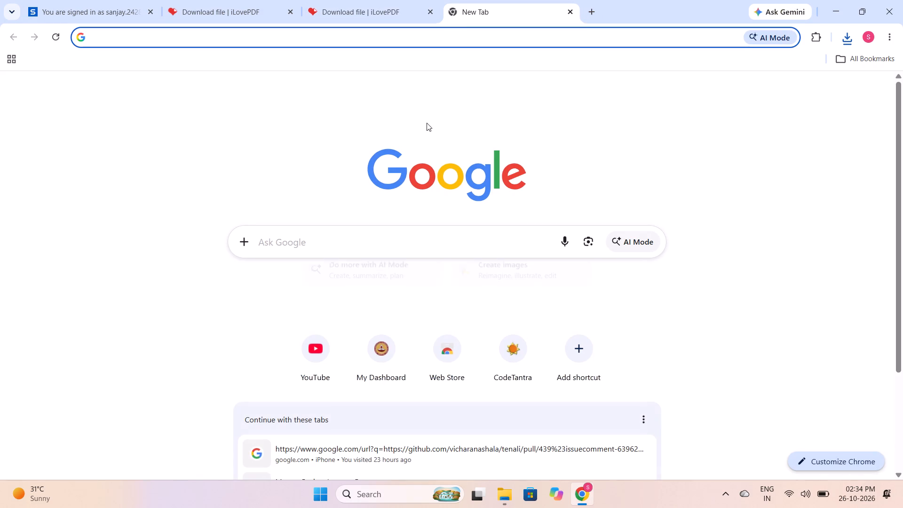
left_click(426, 123)
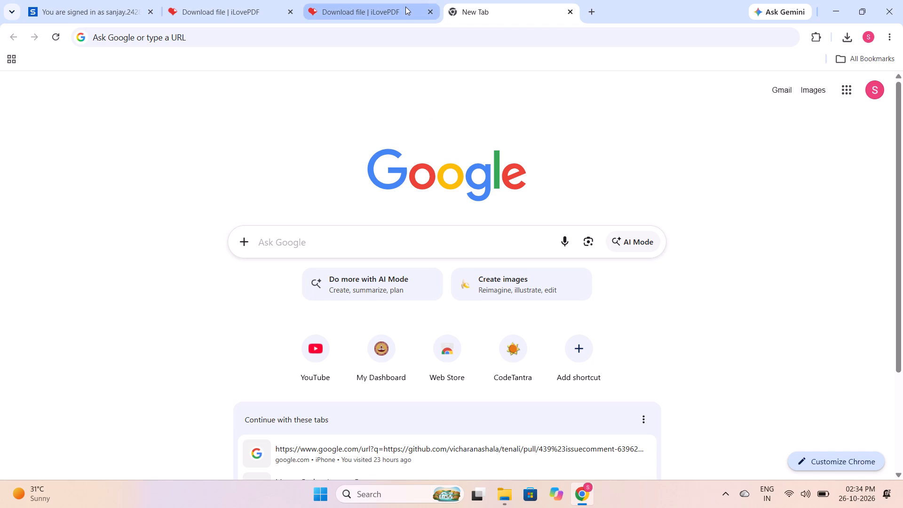
left_click(431, 7)
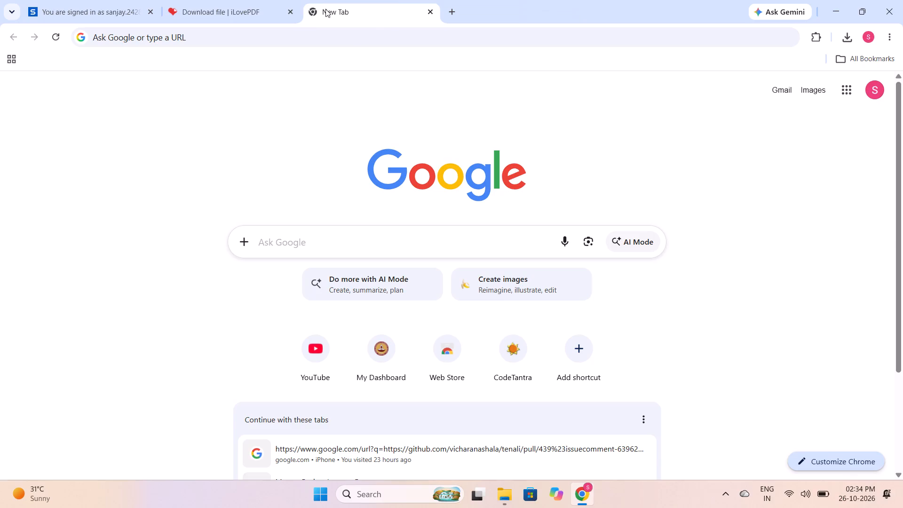
left_click(290, 11)
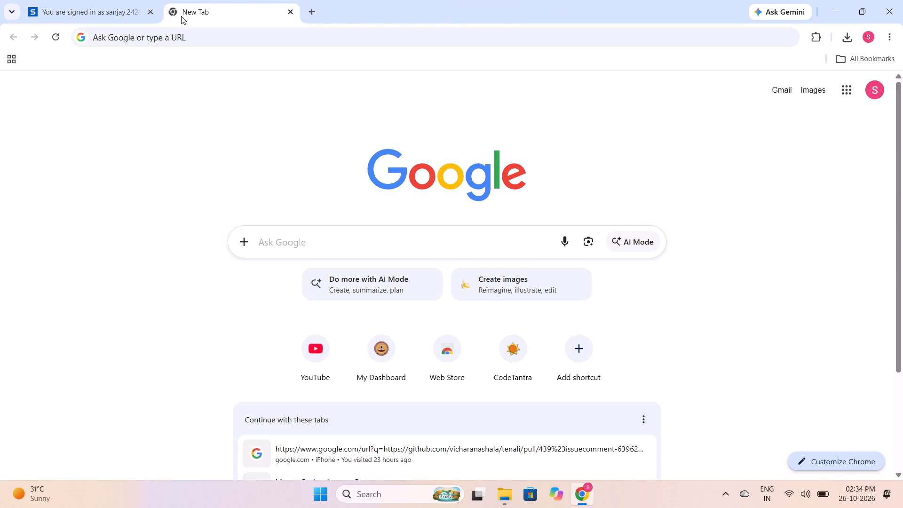
left_click(870, 33)
scroll(777, 266, "down", 4)
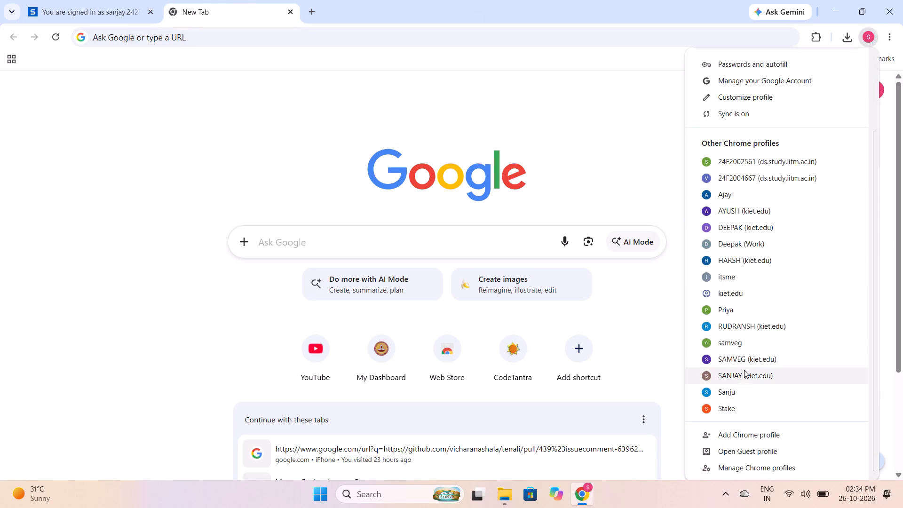
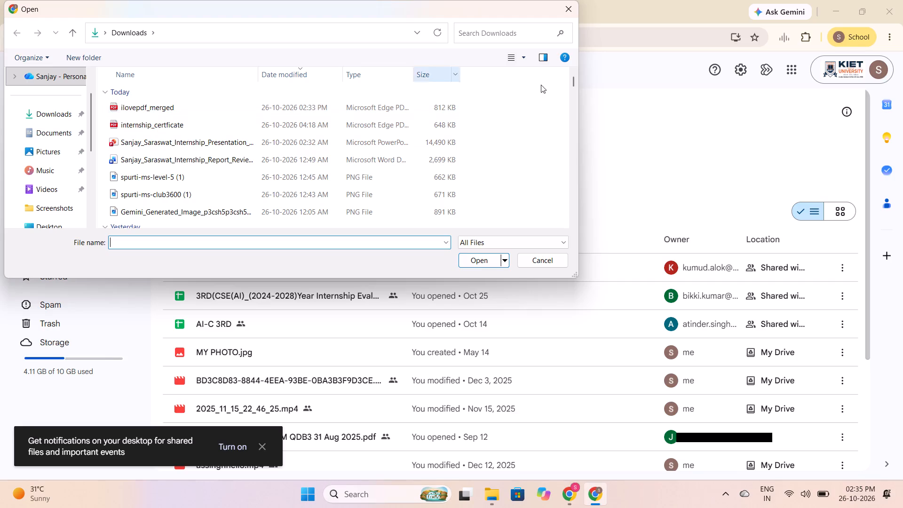
Dismiss the upload file picker and rename ilovepdf_merged in the File Explorer Downloads folder as "iitropar _certificates".
left_click(567, 14)
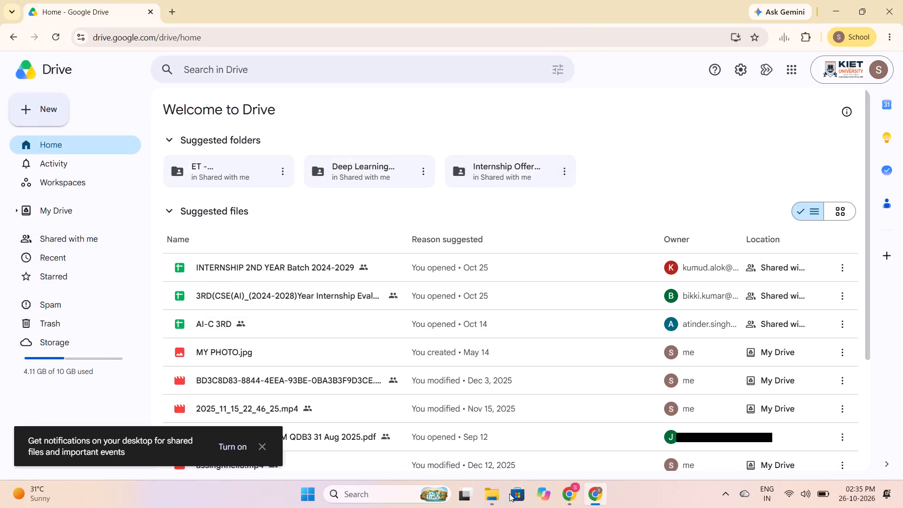
left_click(497, 502)
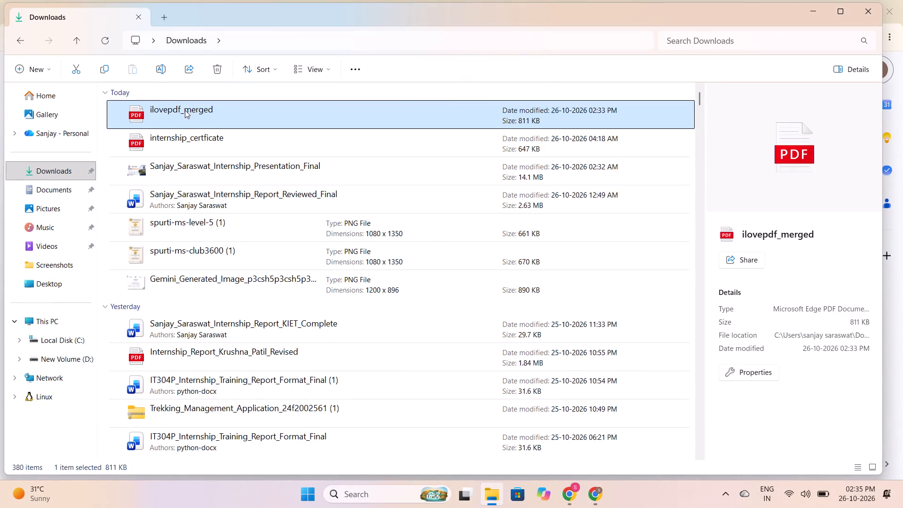
left_click(185, 110)
left_click(109, 68)
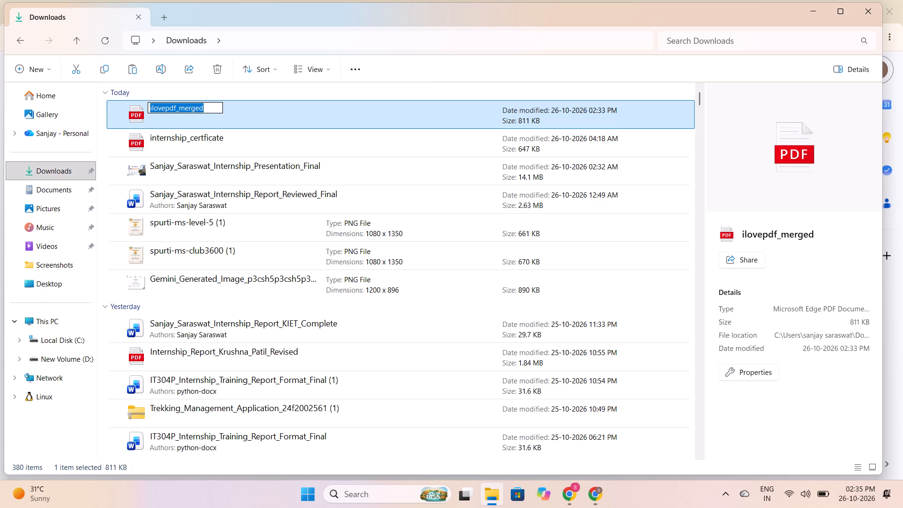
key("BackSpace")
type("iit")
type("ropar")
key("space")
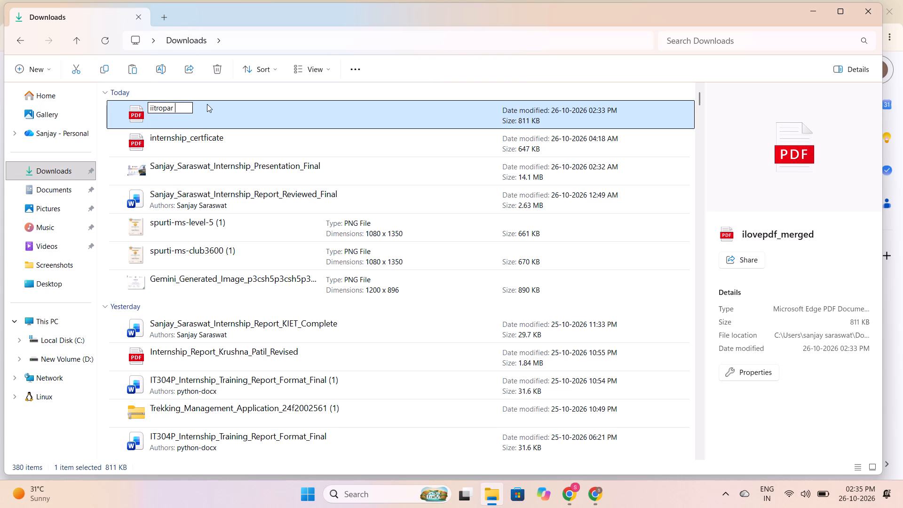
key("shift+underscore")
type("certificates")
key("space")
key("Return")
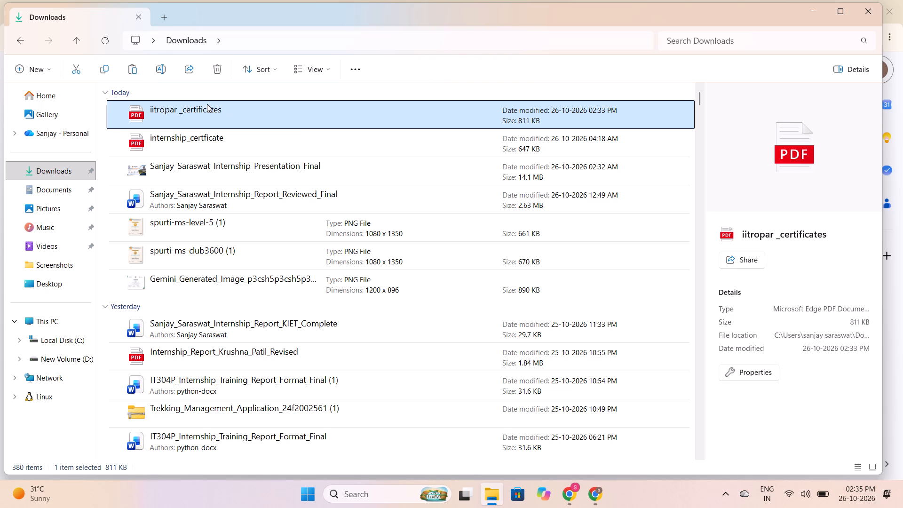
left_click(812, 13)
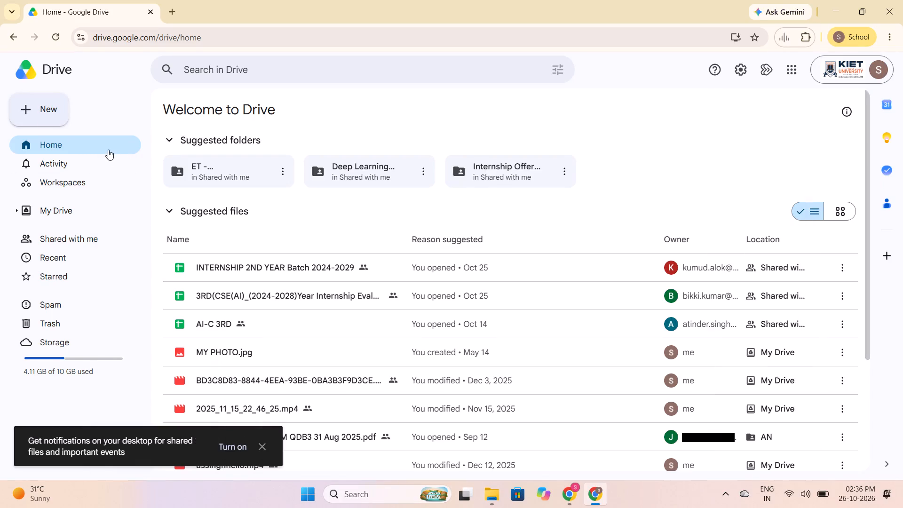
Upload the "iitropar _certificates" PDF from Downloads to Google Drive in Chrome.
left_click(32, 108)
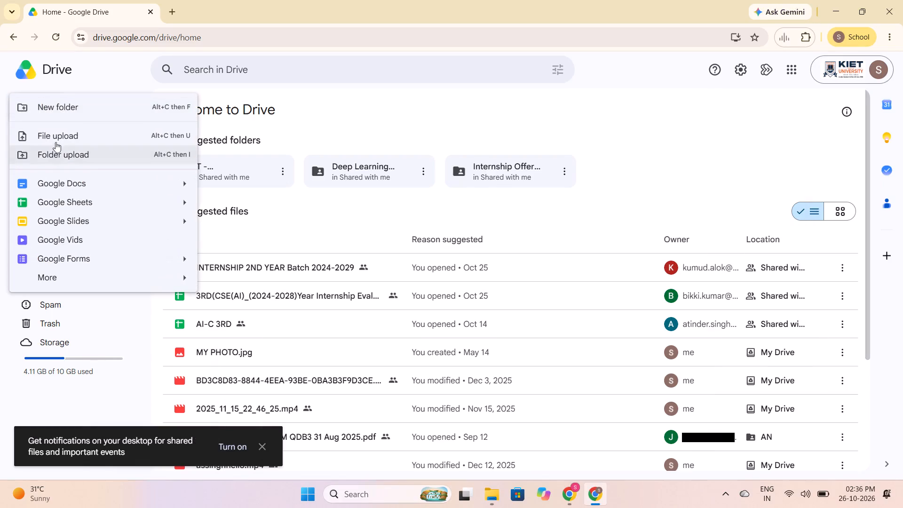
left_click(56, 140)
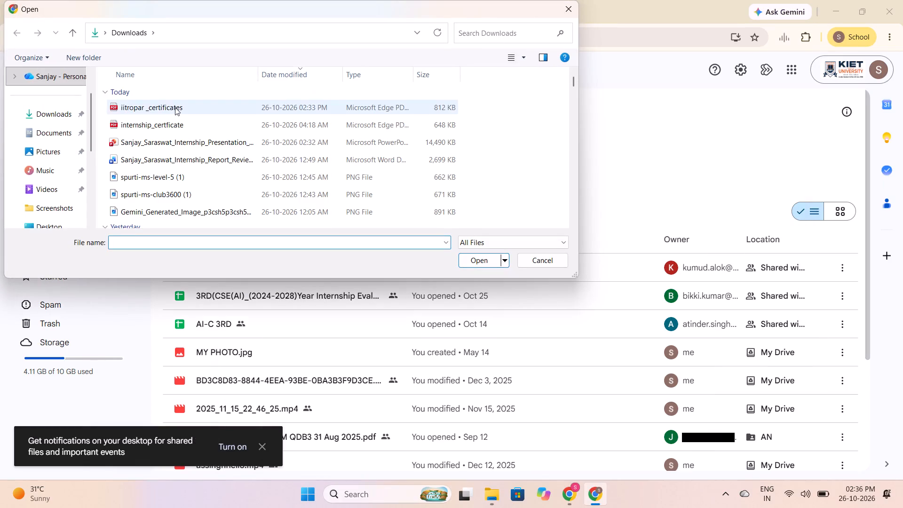
double_click(175, 108)
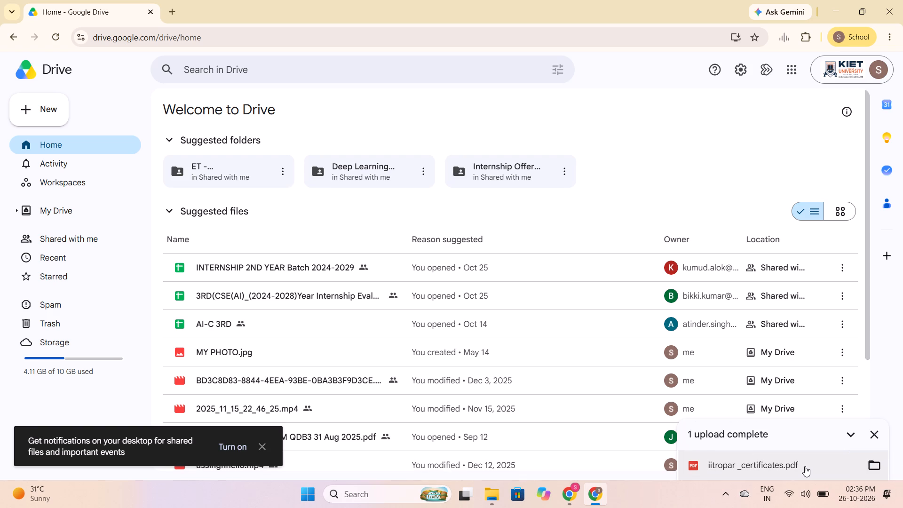
Open the uploaded "iitropar _certificates.pdf" in the Drive preview and look through all its pages to check content and order.
left_click(763, 460)
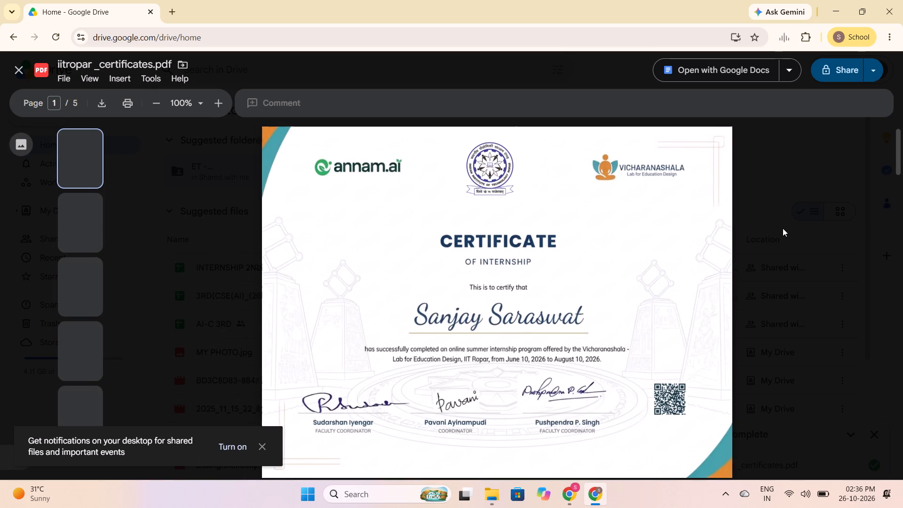
scroll(666, 281, "down", 4)
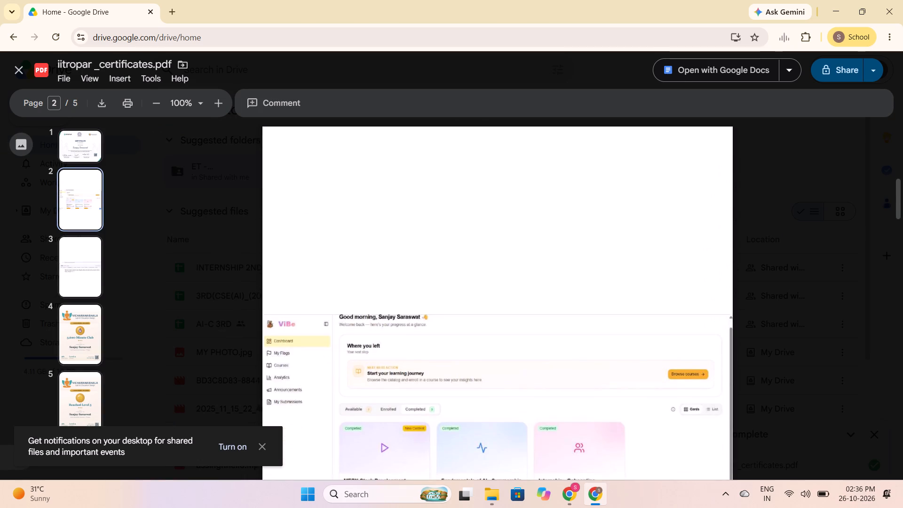
scroll(666, 281, "down", 2)
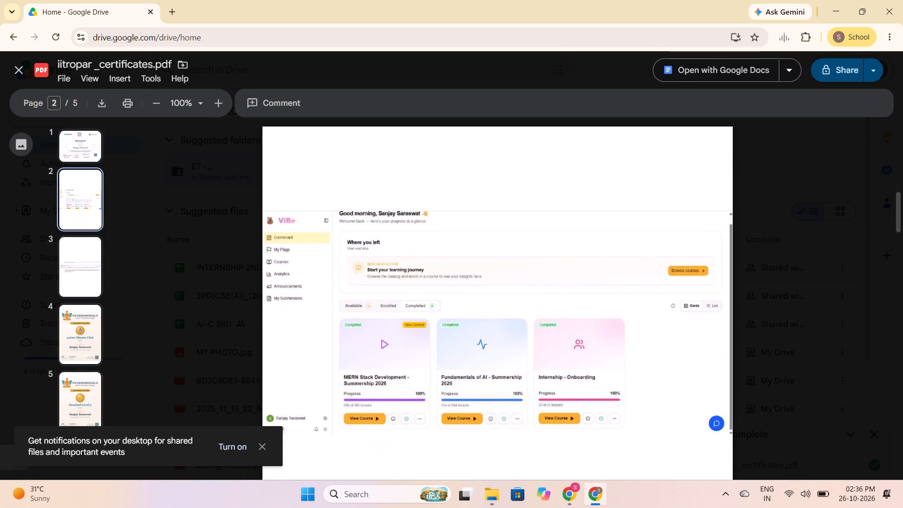
scroll(666, 281, "down", 1)
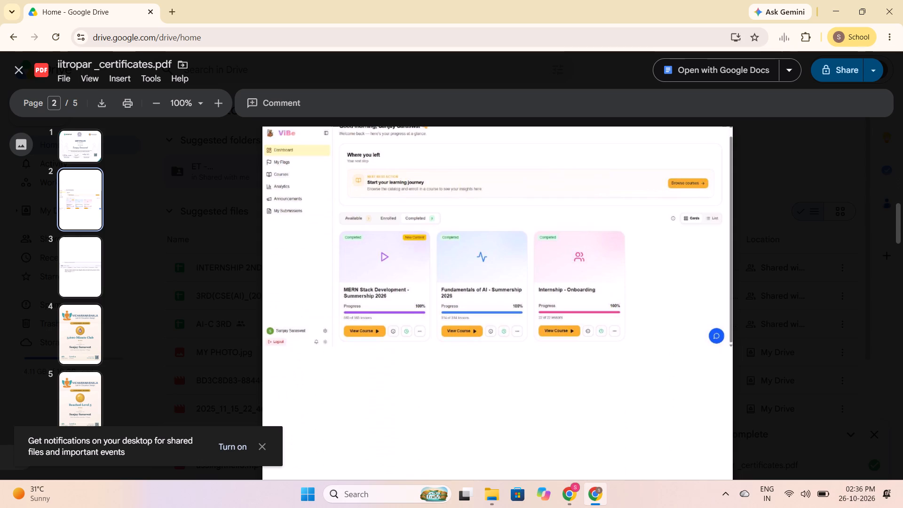
scroll(666, 281, "down", 3)
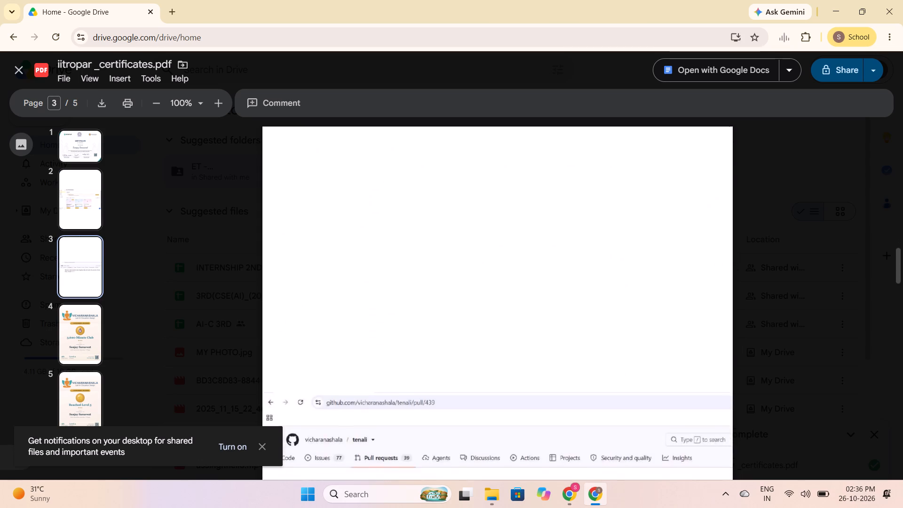
scroll(666, 281, "down", 7)
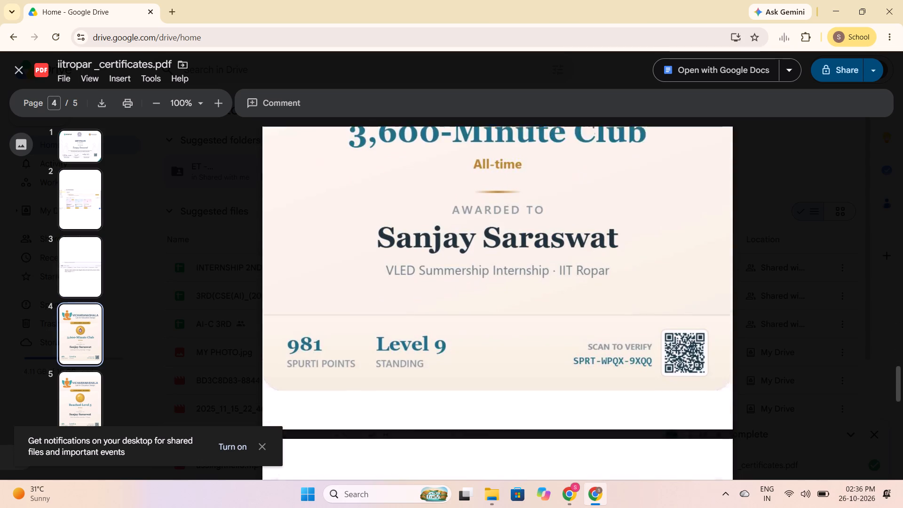
scroll(666, 281, "down", 1)
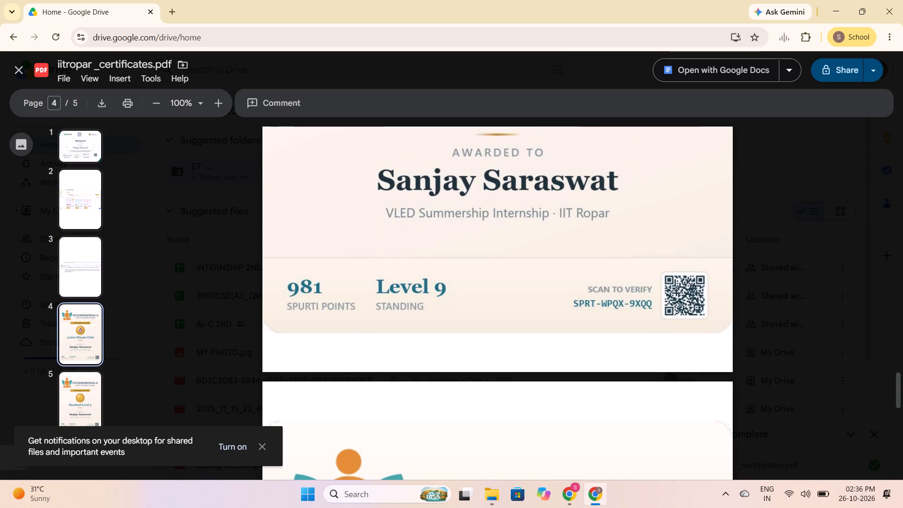
scroll(666, 281, "down", 3)
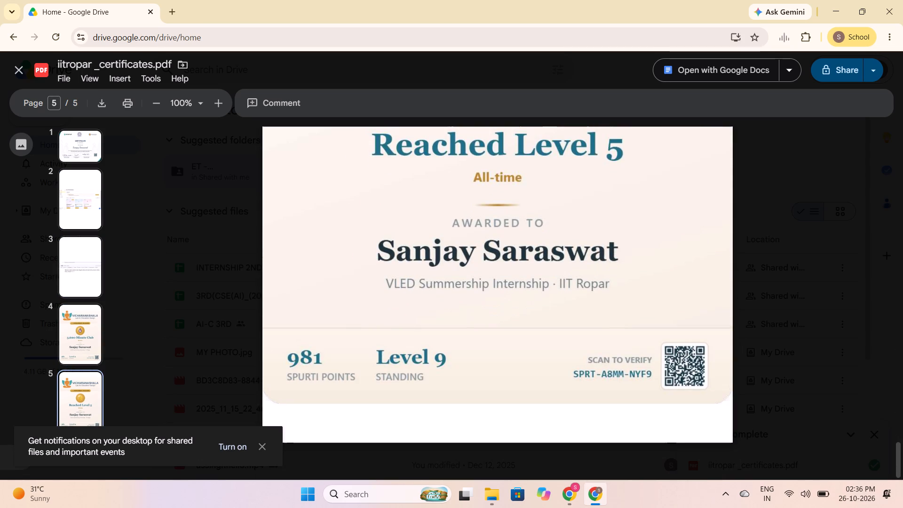
scroll(666, 281, "up", 3)
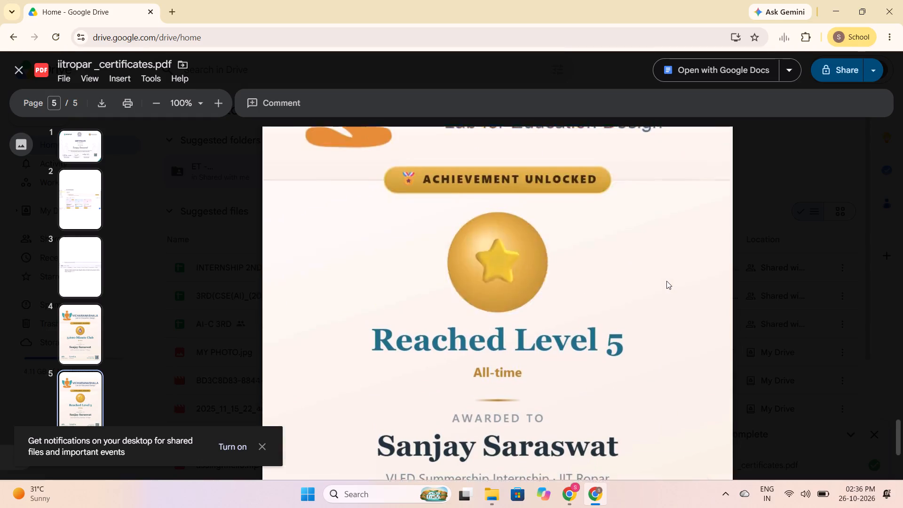
scroll(666, 281, "up", 6)
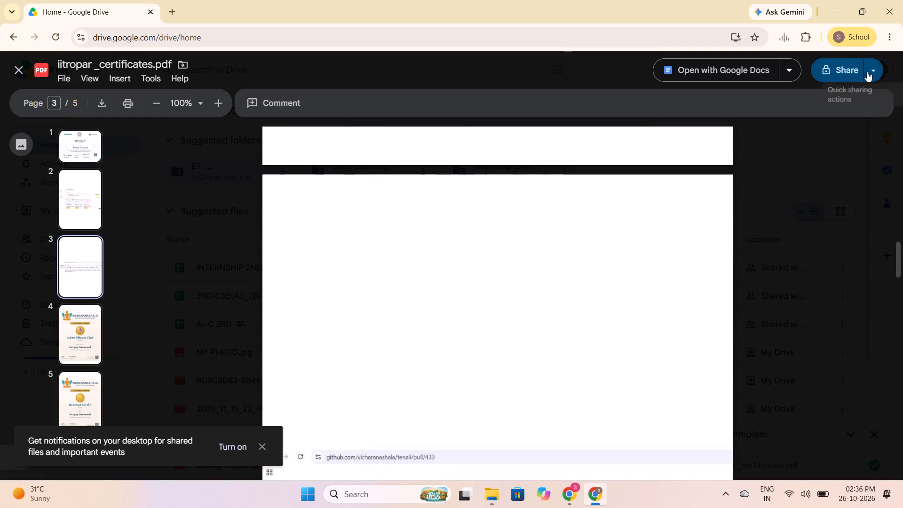
Set the general access of "iitropar _certificates.pdf" to Anyone with the link and copy its sharing link.
left_click(870, 71)
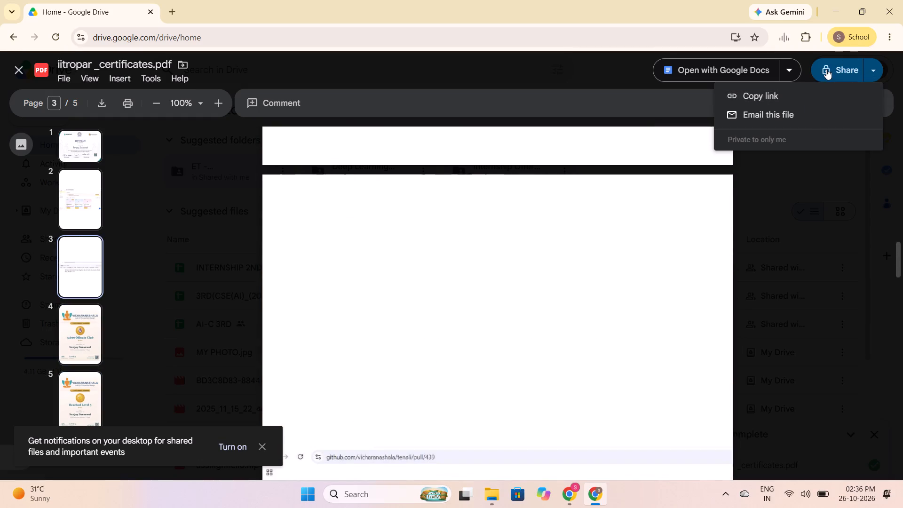
left_click(826, 69)
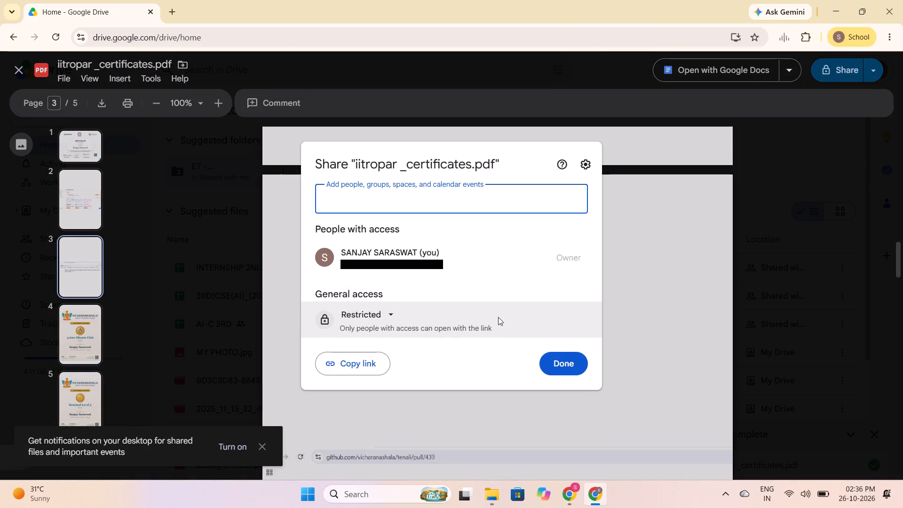
left_click(390, 317)
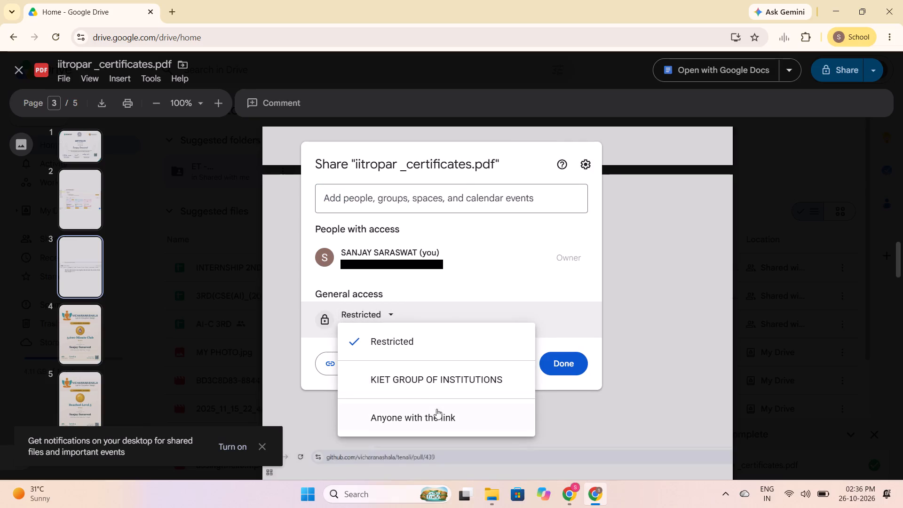
left_click(425, 421)
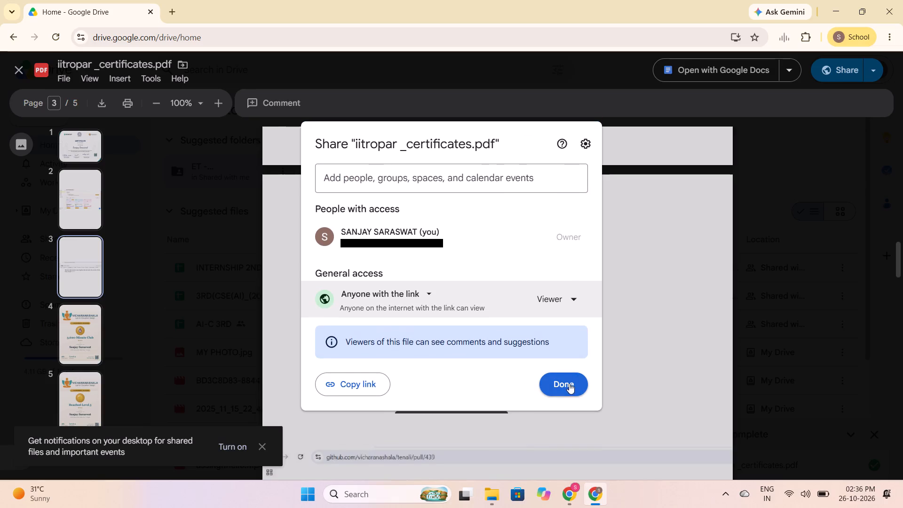
left_click(347, 382)
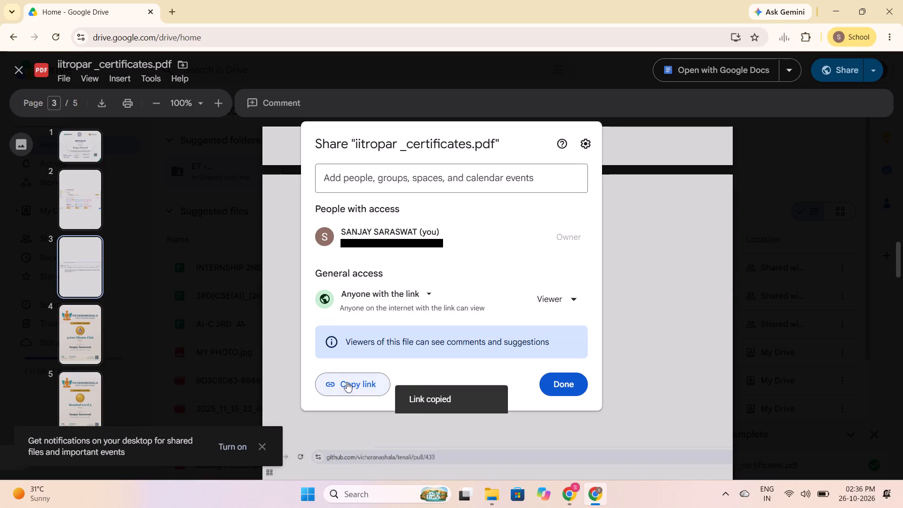
left_click(574, 381)
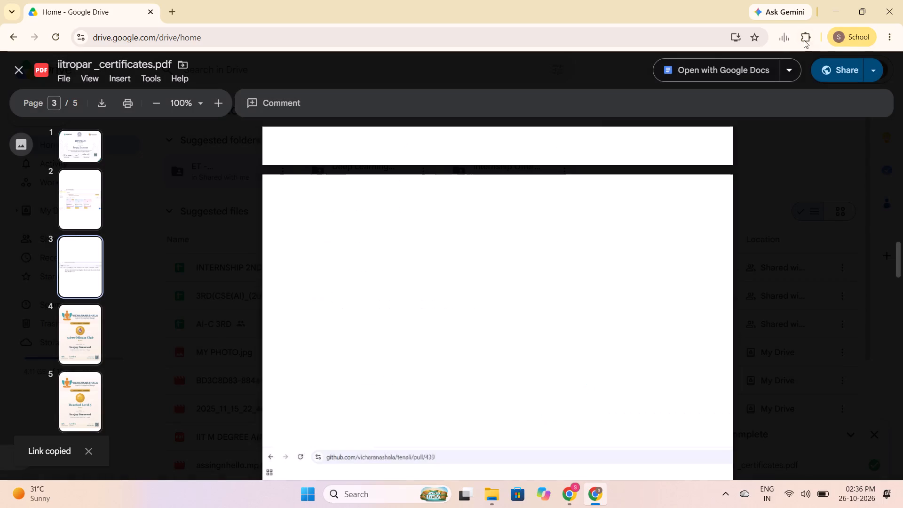
Switch to File Explorer, open the Internship_Report_KIET_Complete Word document from Downloads, look through its pages, and close it.
left_click(836, 4)
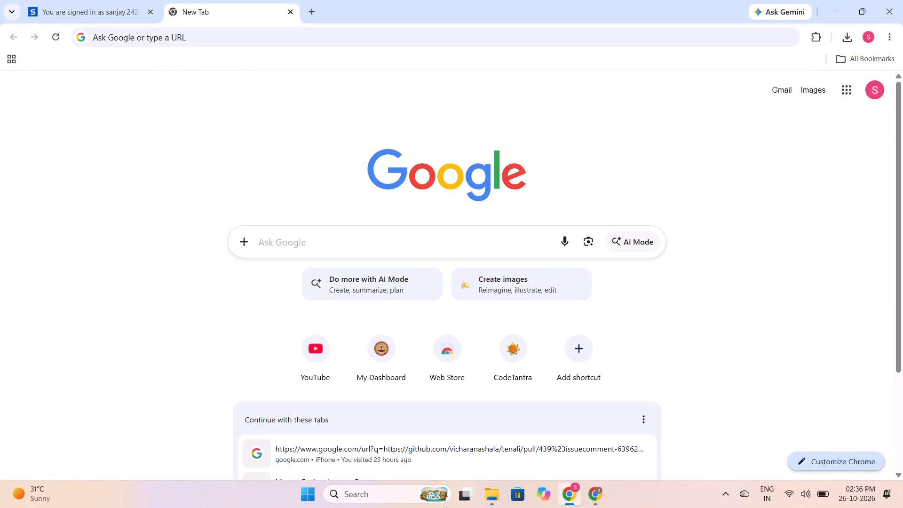
left_click(484, 493)
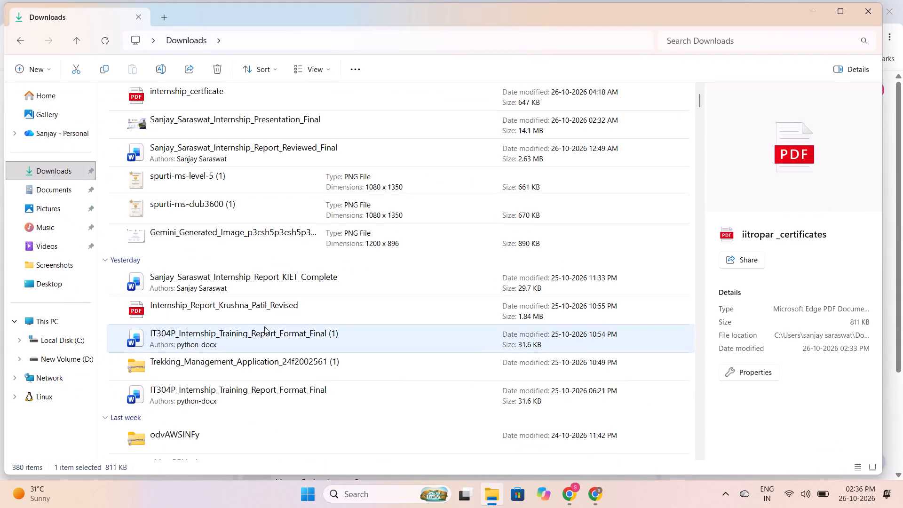
double_click(235, 283)
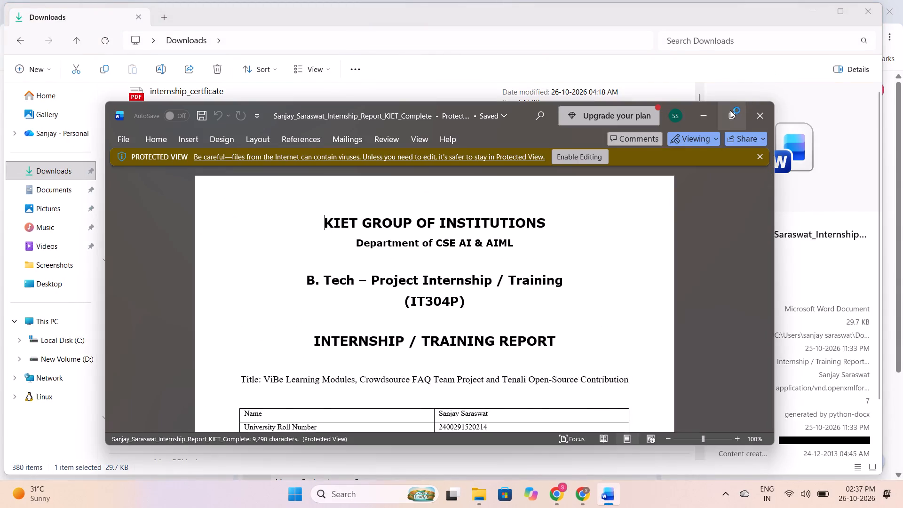
scroll(614, 221, "down", 7)
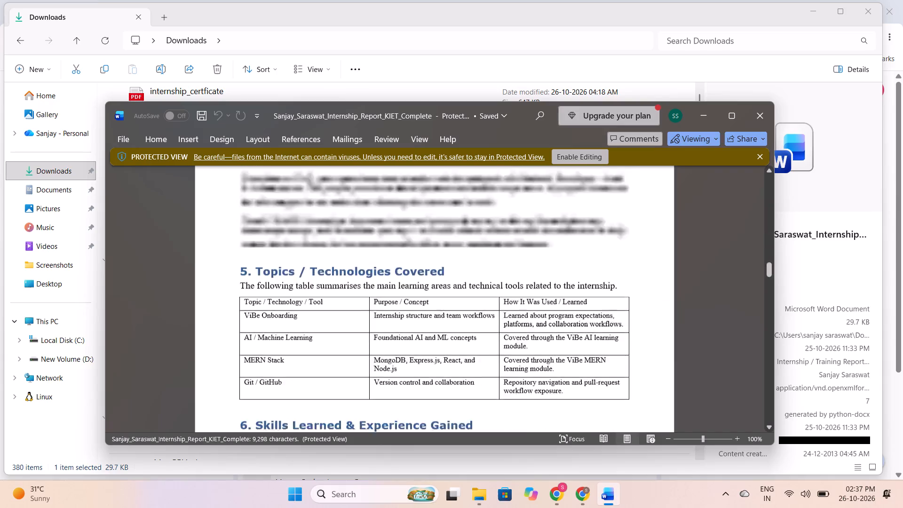
scroll(614, 221, "down", 4)
scroll(614, 221, "up", 3)
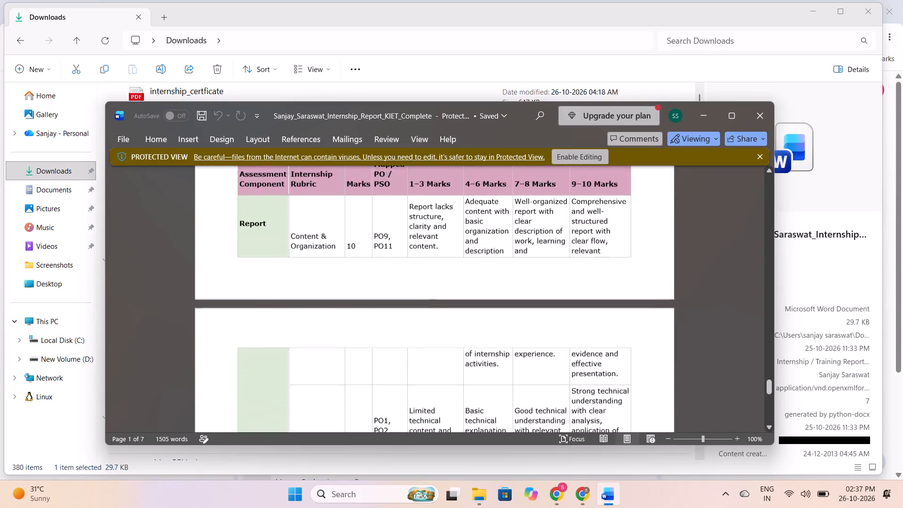
scroll(614, 221, "up", 3)
left_click(758, 123)
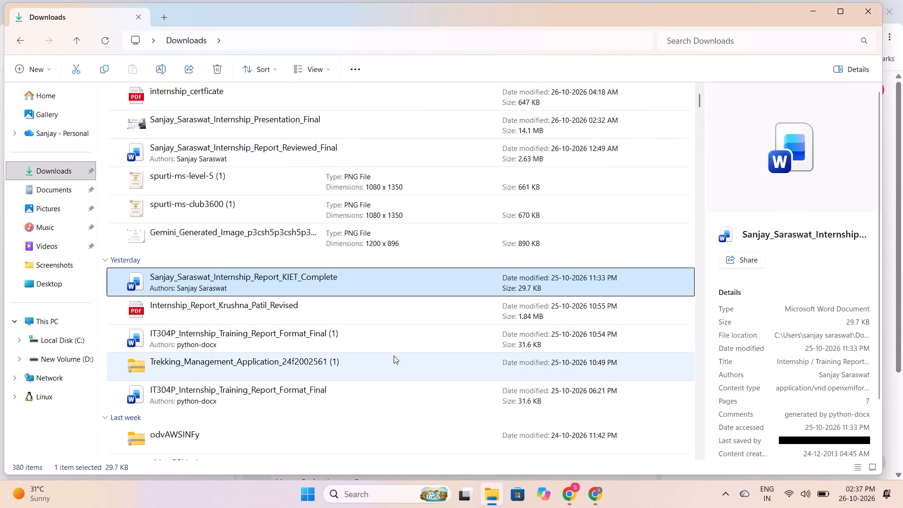
Open the IT304P_Internship_Training_Report_Format_Final (1) document from Downloads, look through it, and close it.
double_click(307, 334)
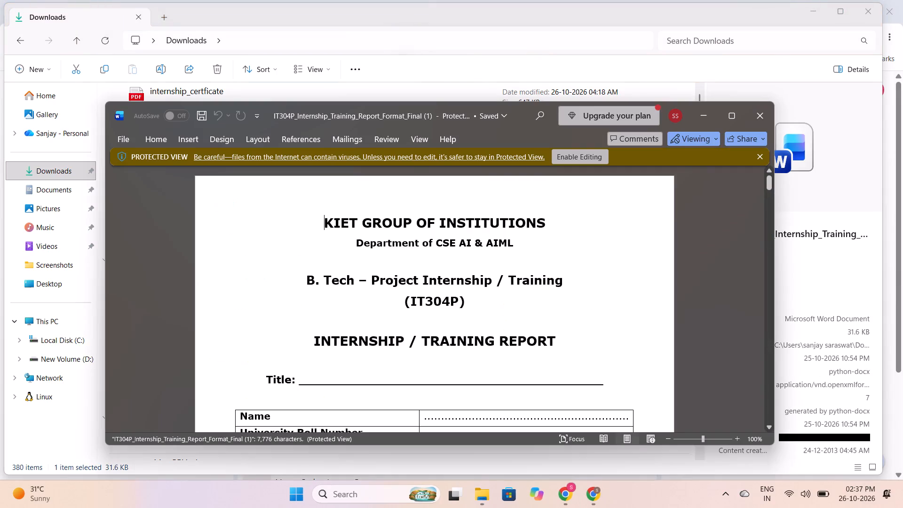
scroll(427, 340, "down", 20)
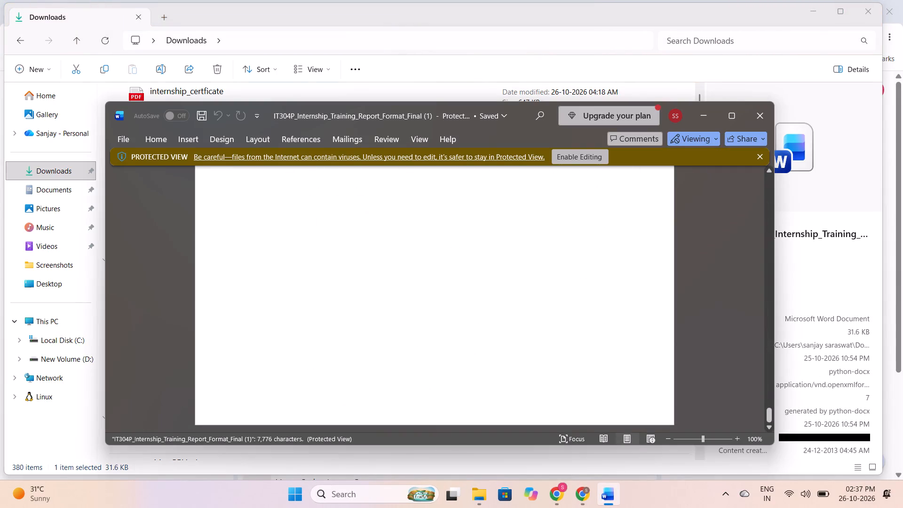
left_click(750, 112)
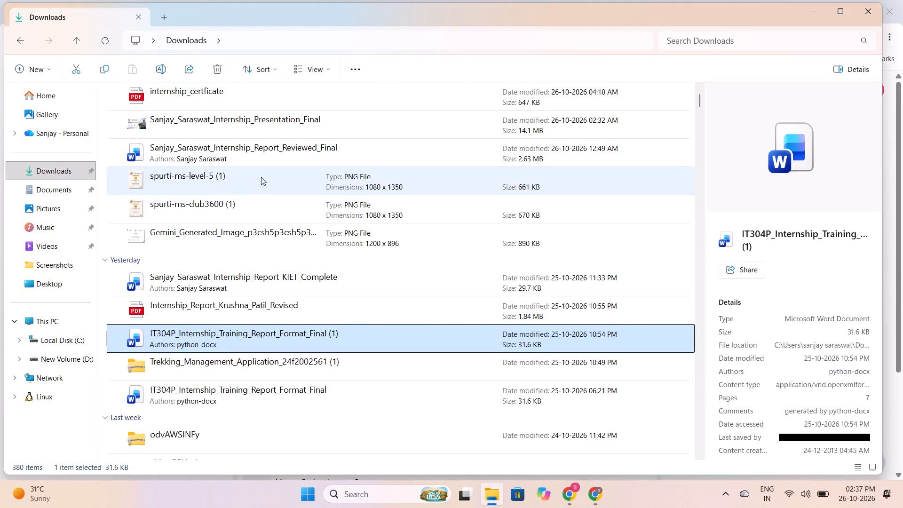
Open the Internship_Report_Reviewed_Final Word document from Downloads, find the certificate images after section 12, and maximize the window.
double_click(263, 151)
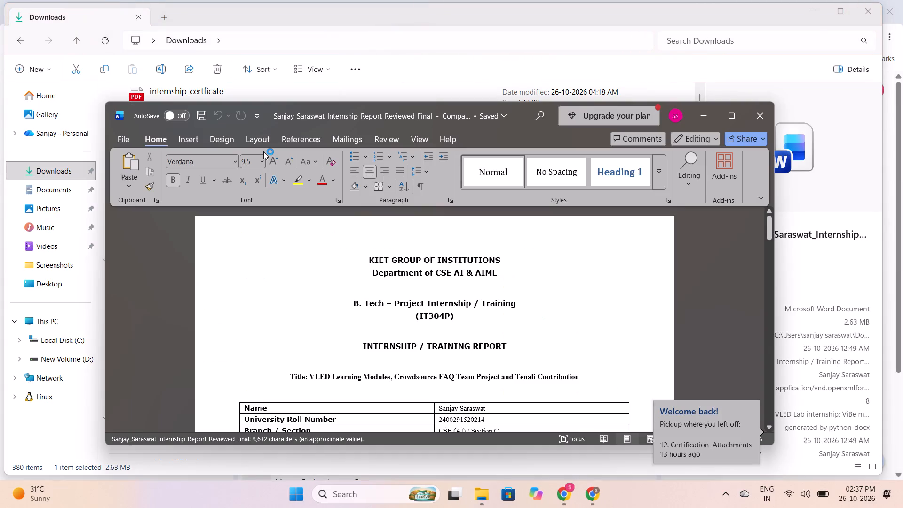
scroll(406, 326, "down", 2)
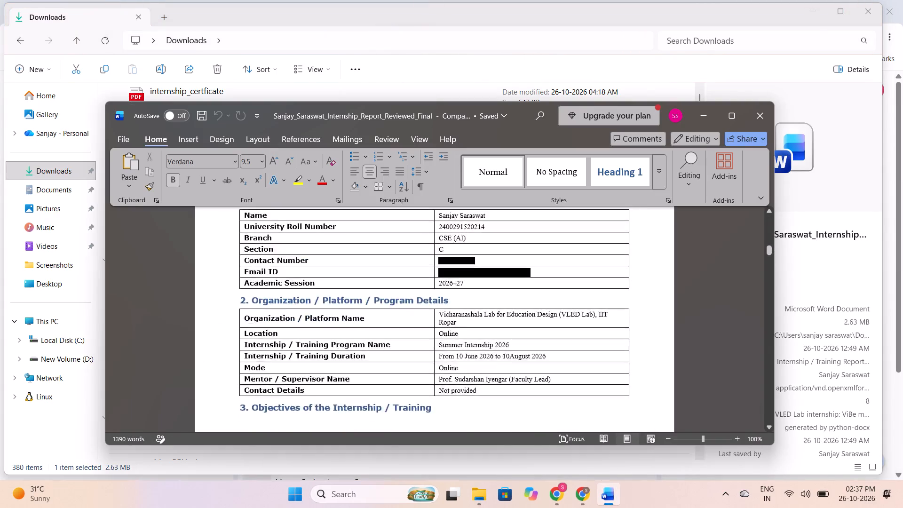
scroll(406, 326, "down", 5)
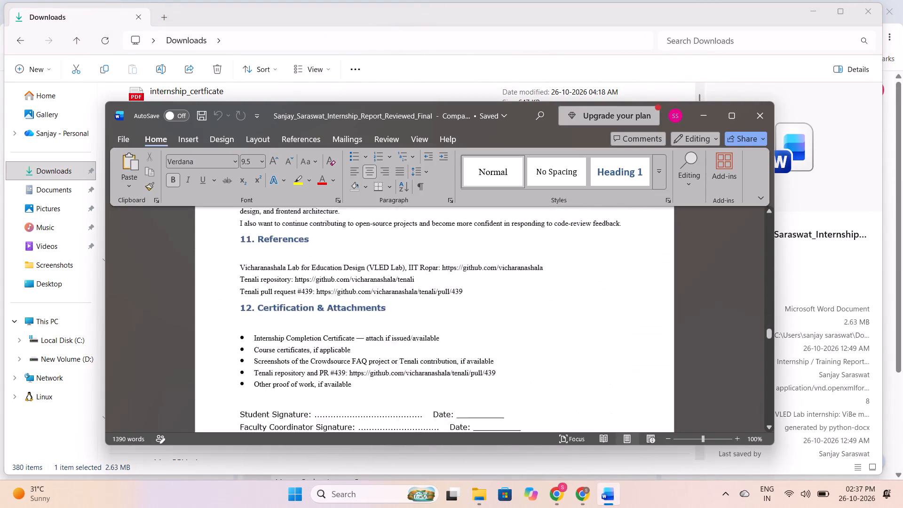
scroll(406, 326, "down", 4)
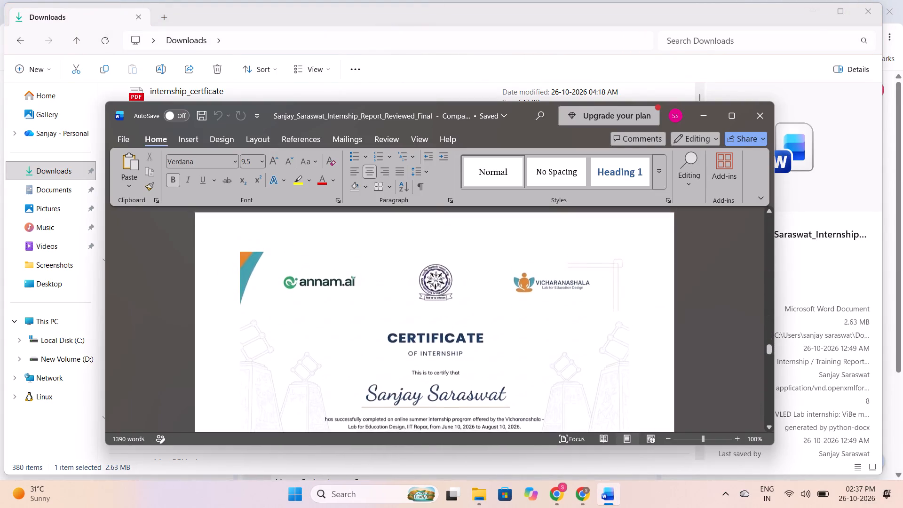
left_click(728, 111)
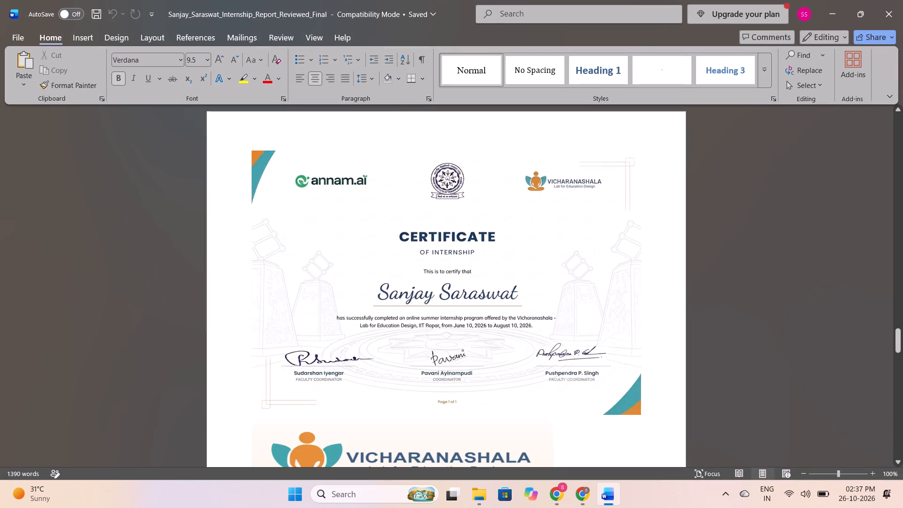
Delete the internship certificate image and the Vicharanashala achievement images, including Reached Level 5, from the attachment pages.
left_click(523, 293)
key("Delete")
scroll(523, 293, "down", 2)
left_click(485, 287)
key("Delete")
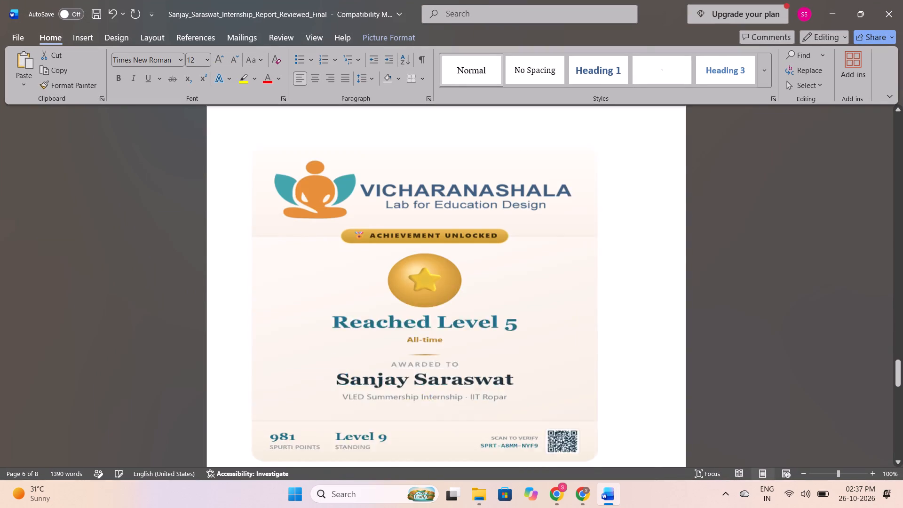
scroll(485, 287, "down", 1)
left_click(459, 328)
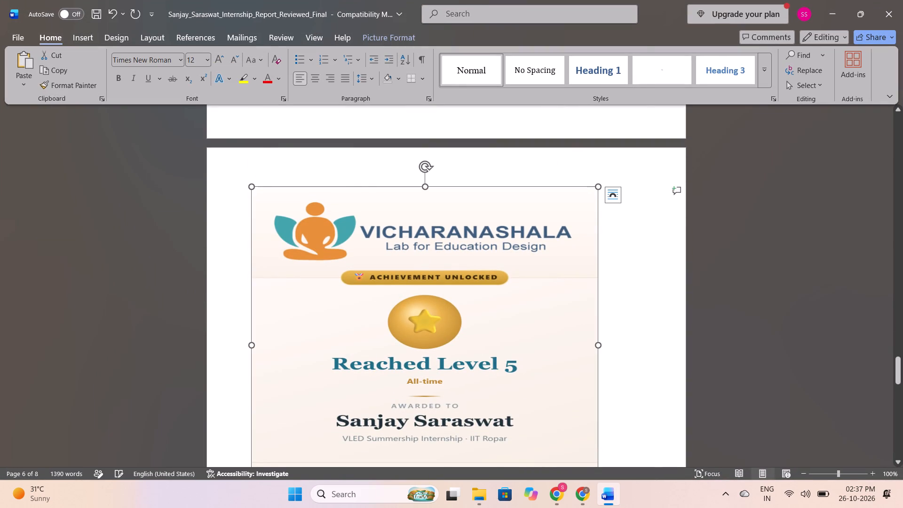
key("Delete")
Delete the remaining attachment screenshots: the course cards, the Course Progress overview and the GitHub pull request #439.
scroll(459, 328, "down", 2)
left_click(459, 328)
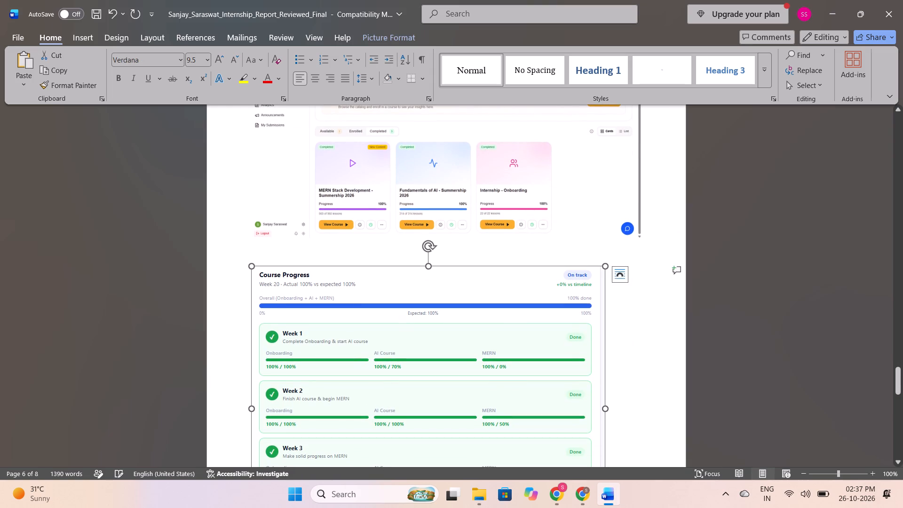
left_click(451, 210)
key("Delete")
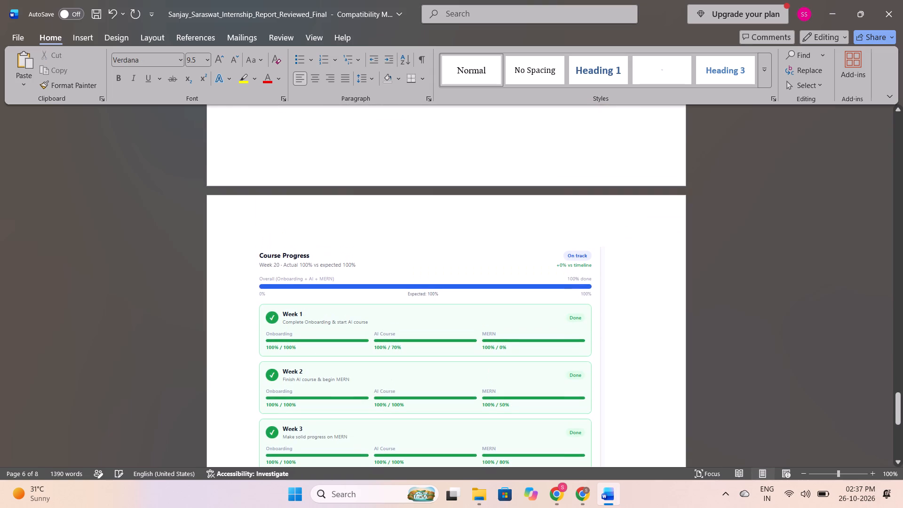
left_click(421, 324)
key("Delete")
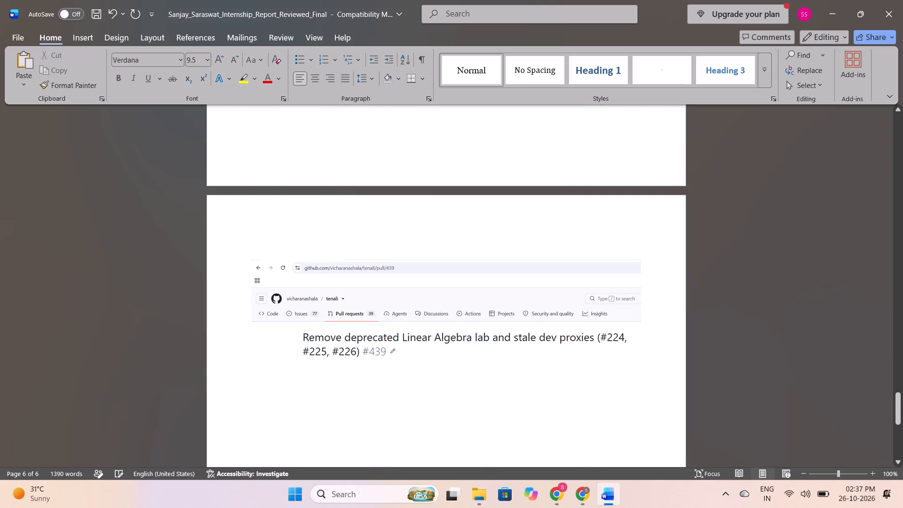
left_click(421, 324)
left_click(421, 324)
key("Delete")
Delete the whole bulleted attachment list under the heading "12. Certification & Attachments".
scroll(421, 324, "up", 3)
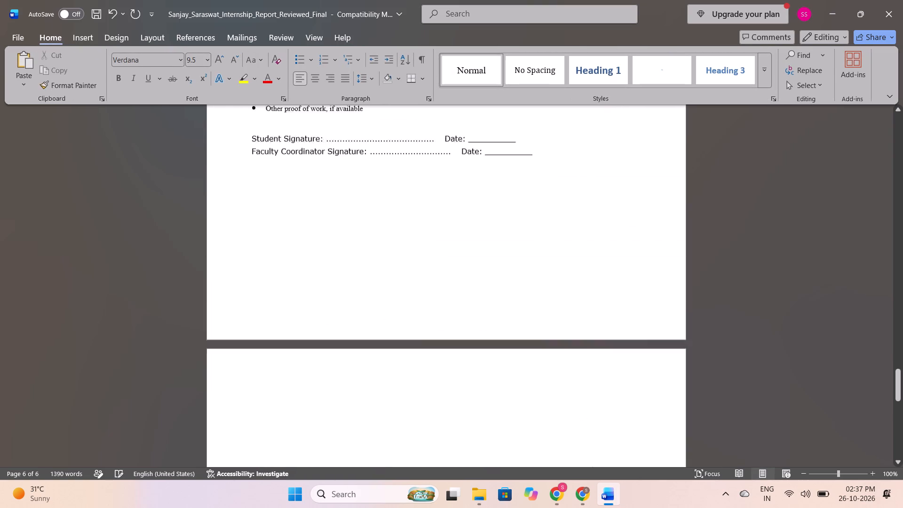
scroll(421, 324, "up", 2)
scroll(421, 324, "down", 2)
scroll(421, 324, "up", 2)
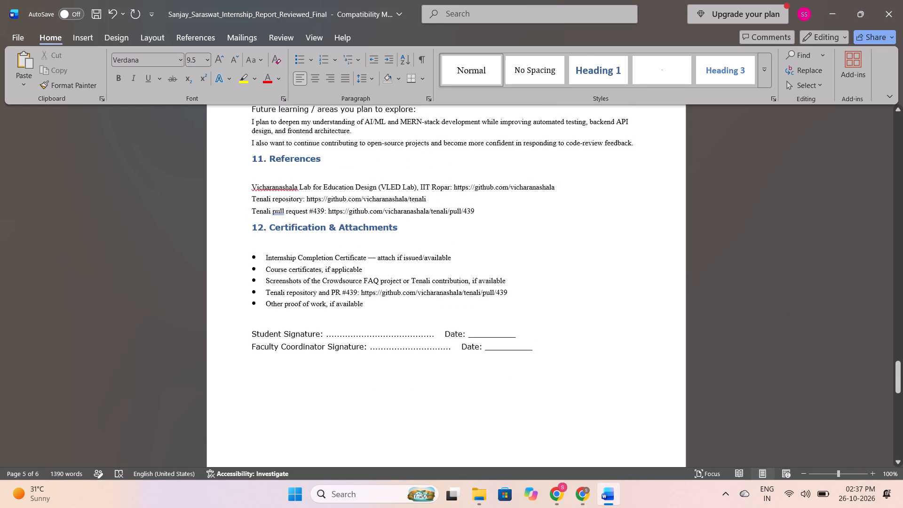
left_click_drag(369, 306, 250, 255)
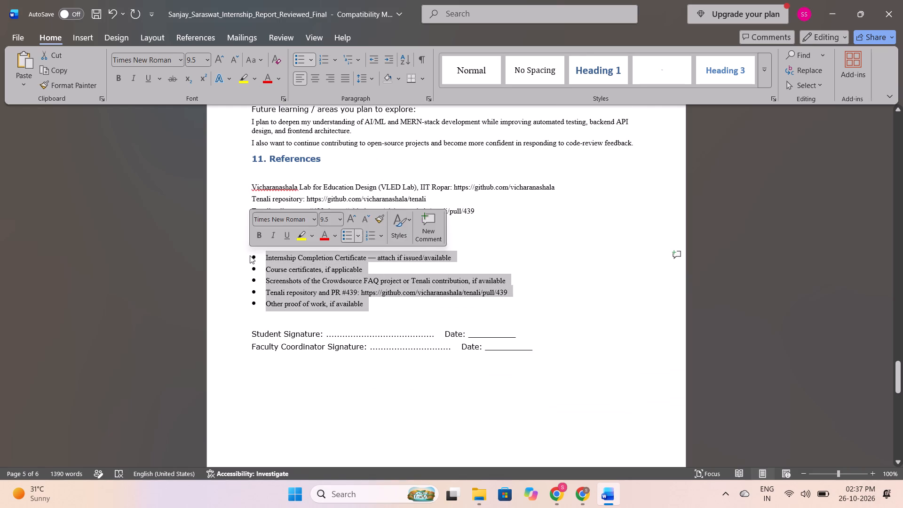
key("Delete")
Paste the copied Drive sharing link of the certificates PDF under "12. Certification & Attachments" and save the document.
left_click(258, 239)
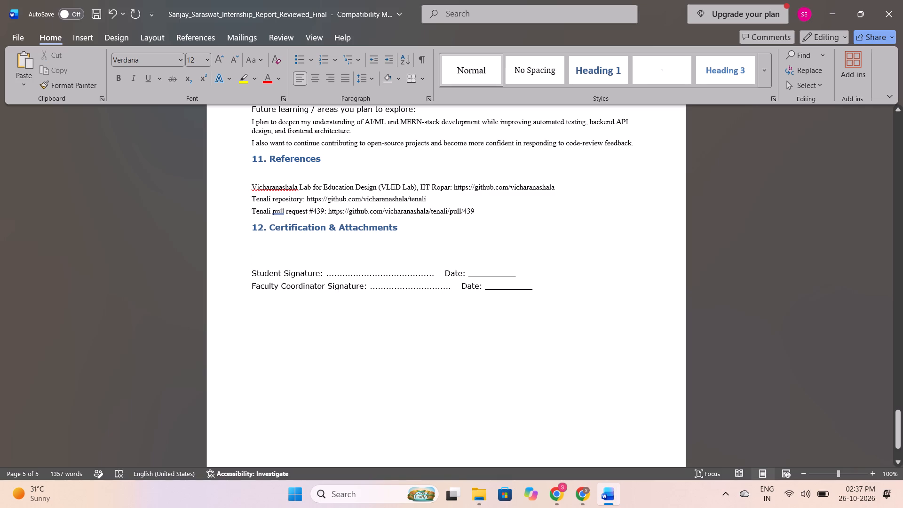
key("ctrl+v")
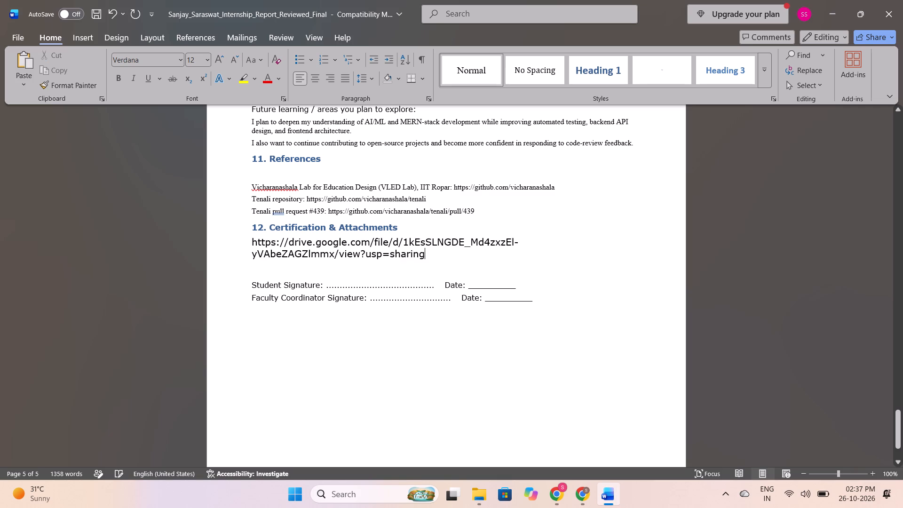
left_click(488, 264)
left_click(473, 358)
key("ctrl+s")
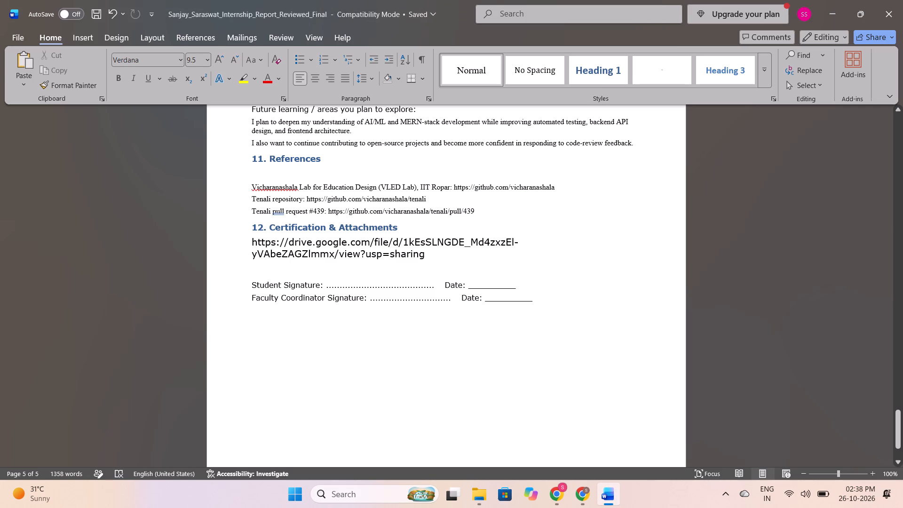
Look back through the saved report, moving from section 12 towards the earlier sections.
scroll(340, 298, "up", 1)
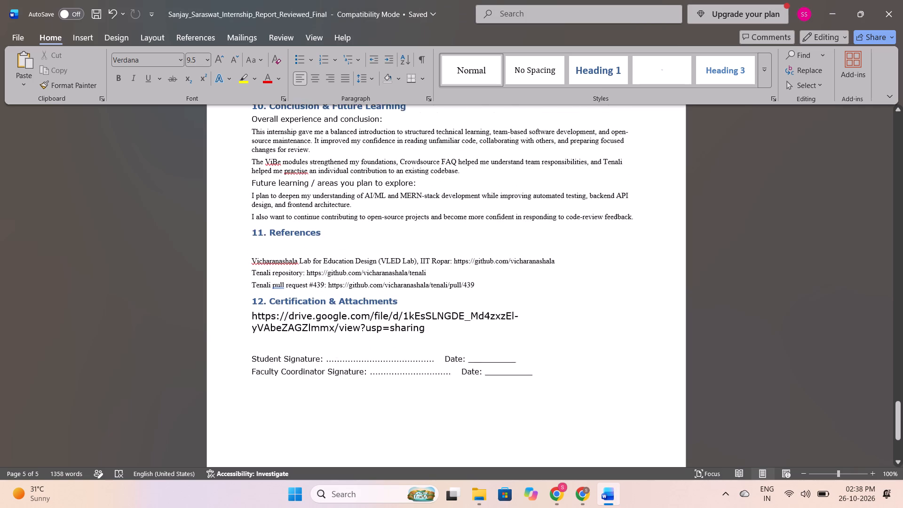
scroll(340, 298, "up", 1)
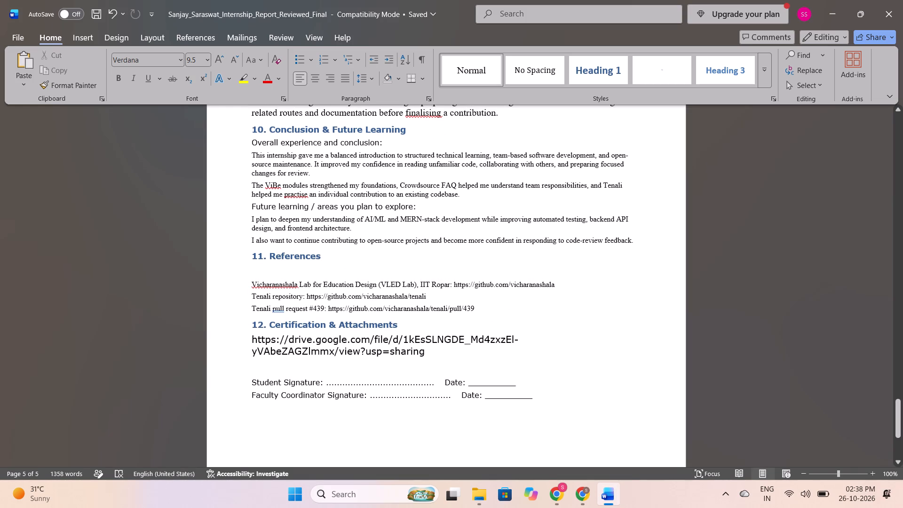
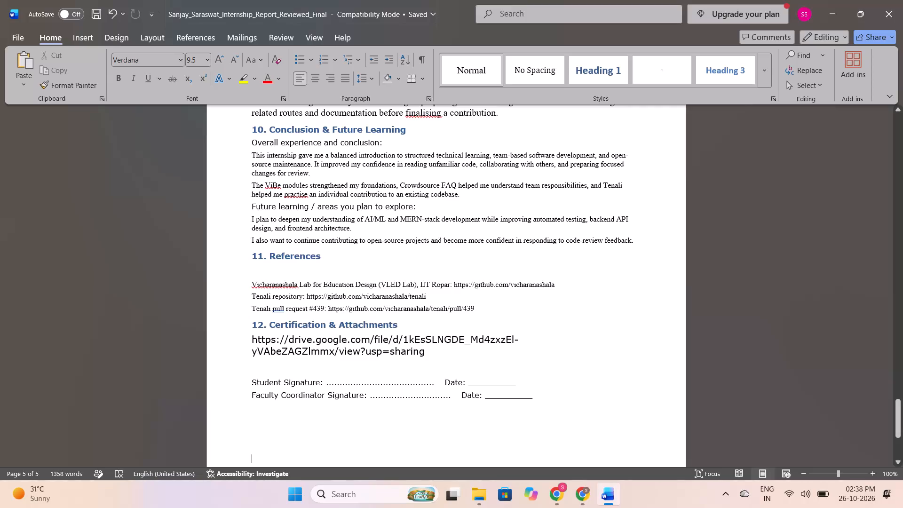
Switch to Chrome and look through all five pages of the certificates PDF iitropar _certificates.pdf in Google Drive.
left_click(587, 499)
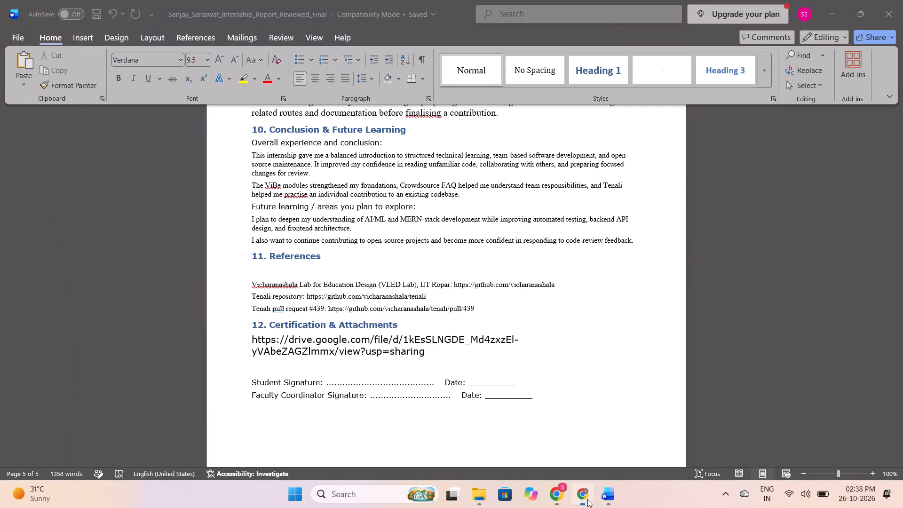
scroll(527, 302, "up", 12)
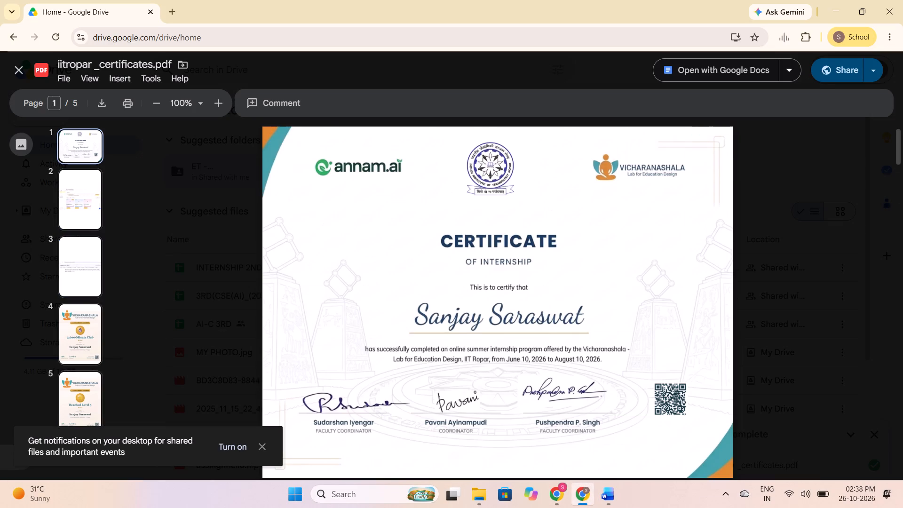
scroll(586, 325, "down", 7)
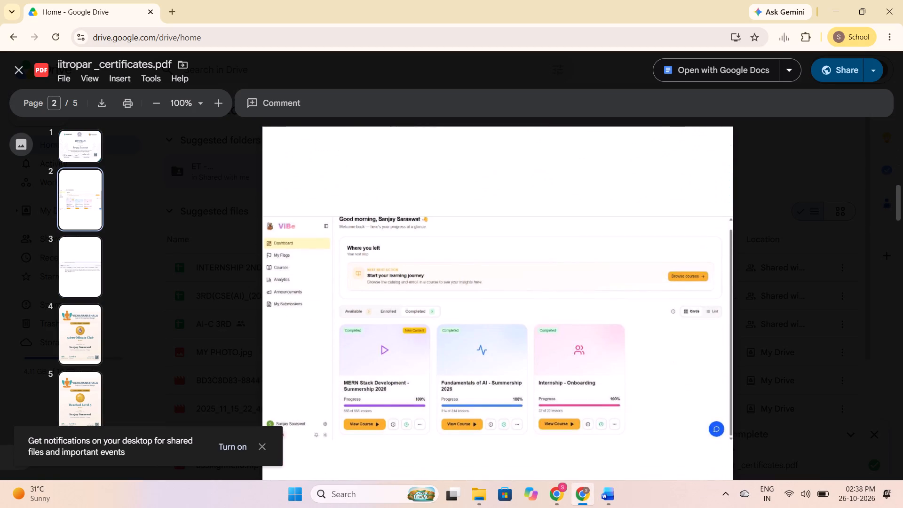
scroll(586, 325, "down", 6)
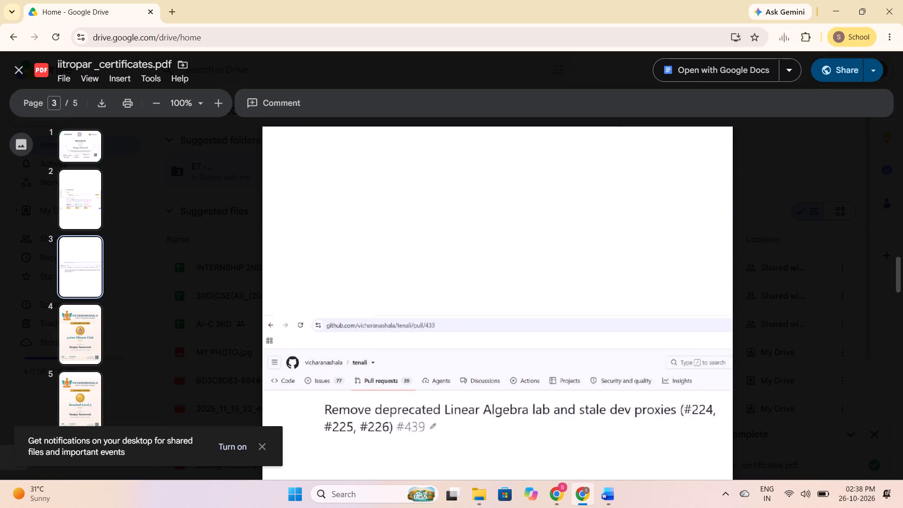
scroll(586, 325, "down", 9)
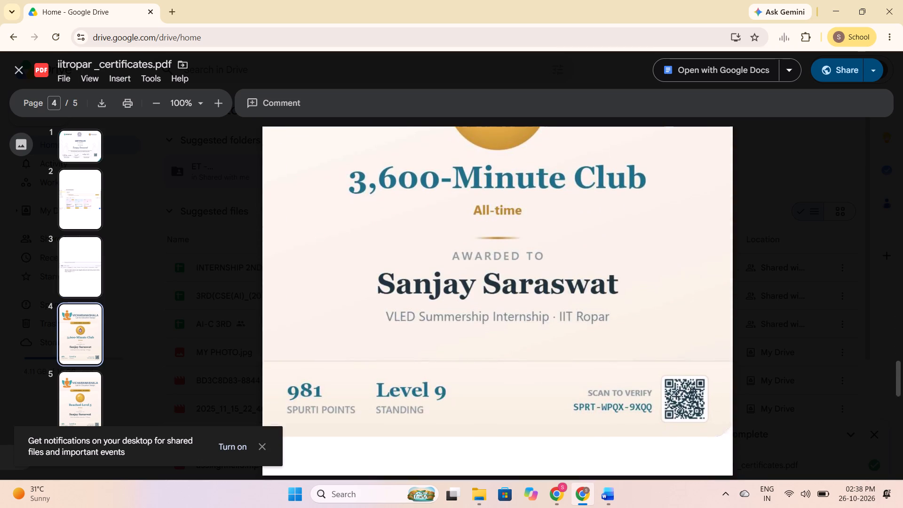
scroll(586, 325, "down", 5)
scroll(586, 325, "up", 12)
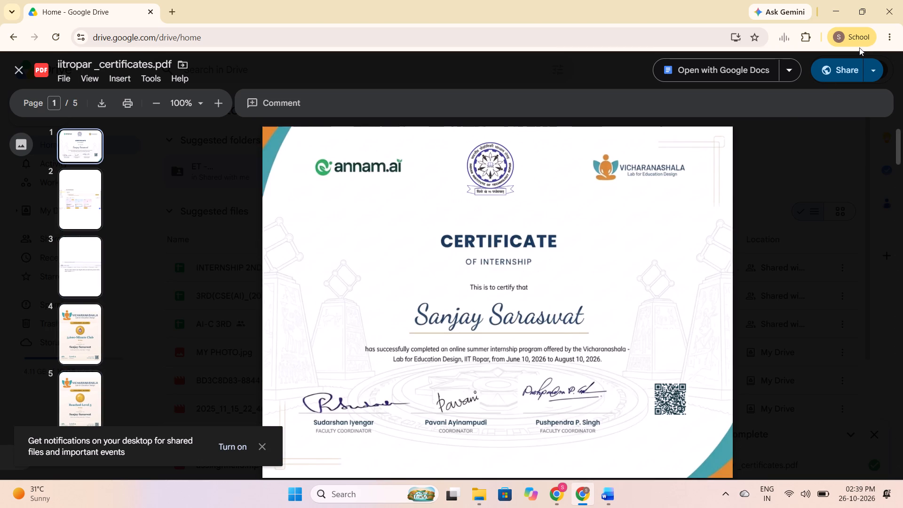
left_click(838, 10)
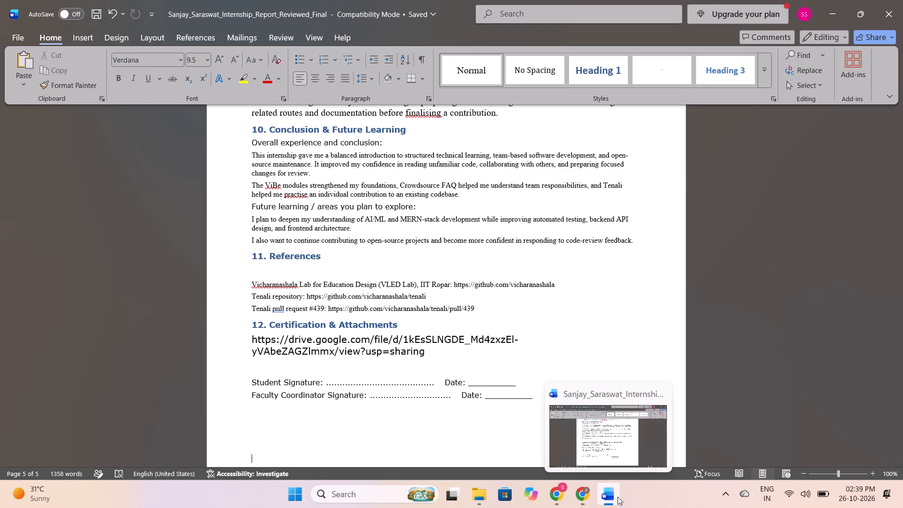
In the Word internship report, check from section 10 back to the cover page and down to the signature lines.
left_click(513, 228)
scroll(513, 228, "up", 3)
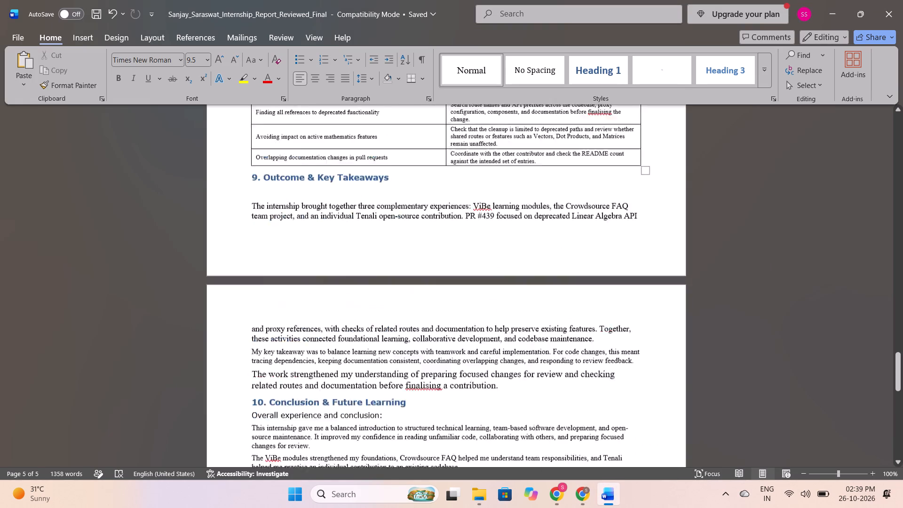
scroll(513, 228, "up", 10)
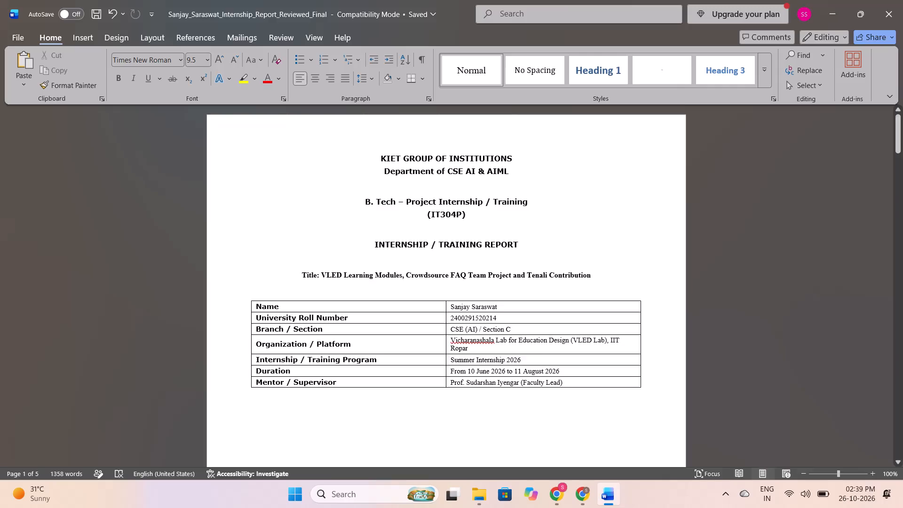
scroll(513, 228, "down", 11)
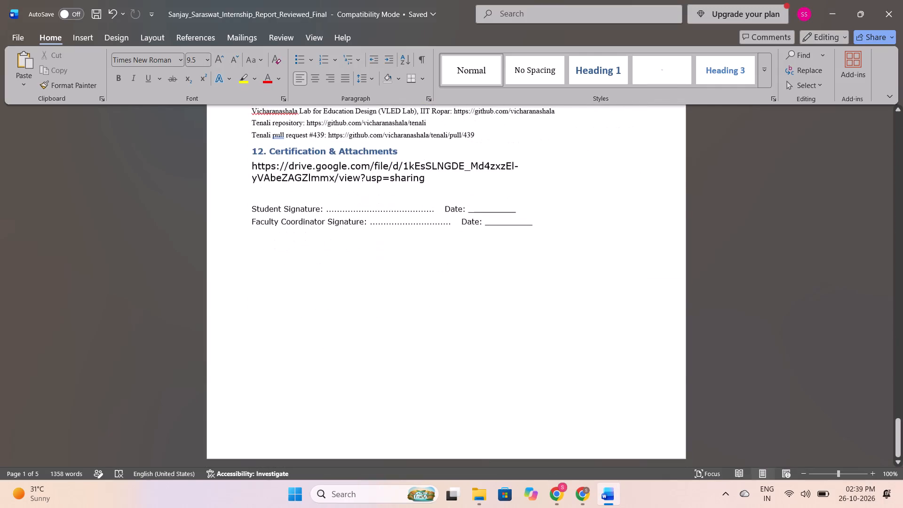
Open the final internship presentation from the Downloads folder in PowerPoint and look through its slides to "Conclusion & Q&A".
left_click(474, 493)
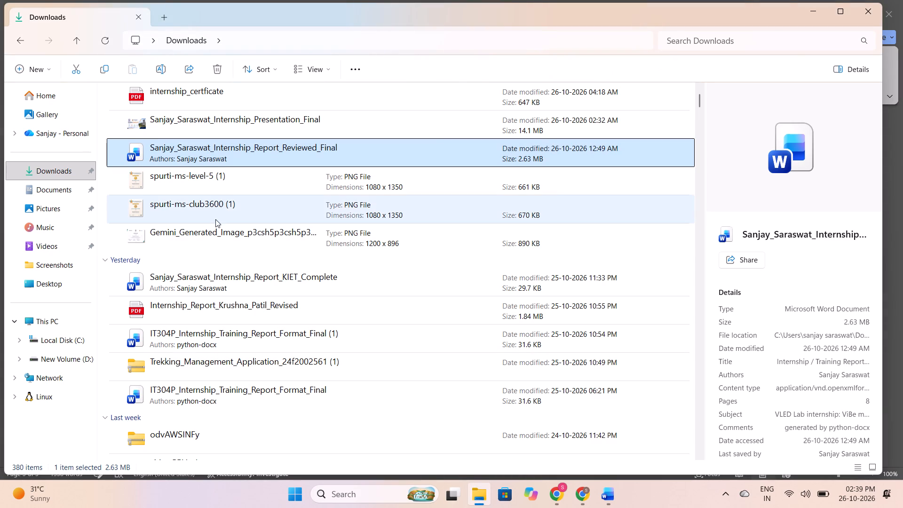
double_click(249, 131)
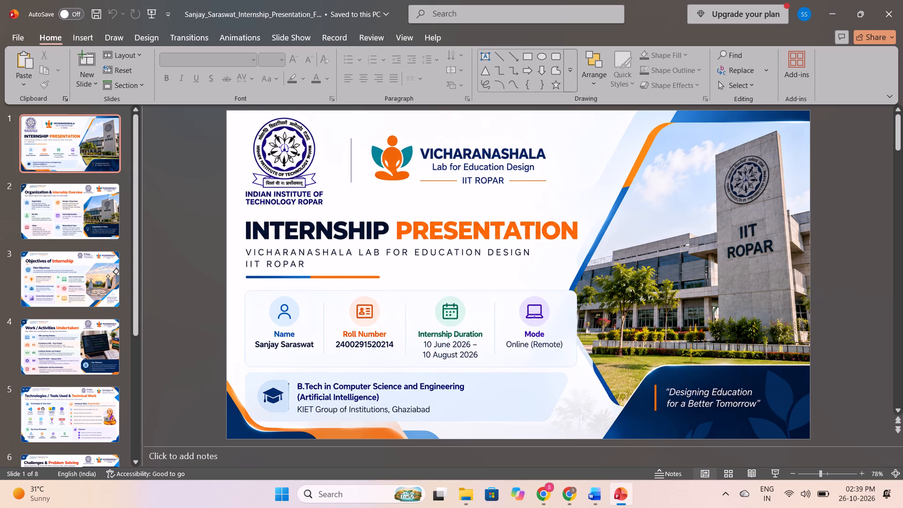
key("Down")
key("Down")
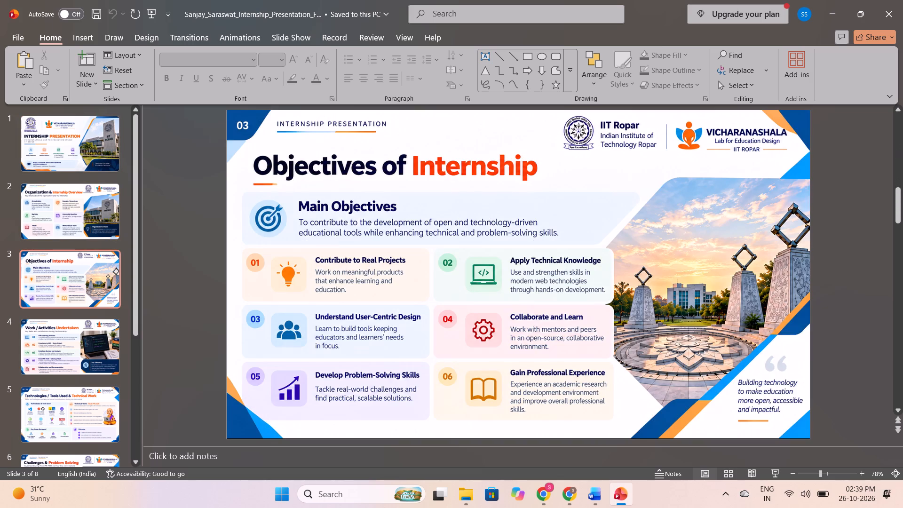
key("Down")
key("Down")
key("Down")
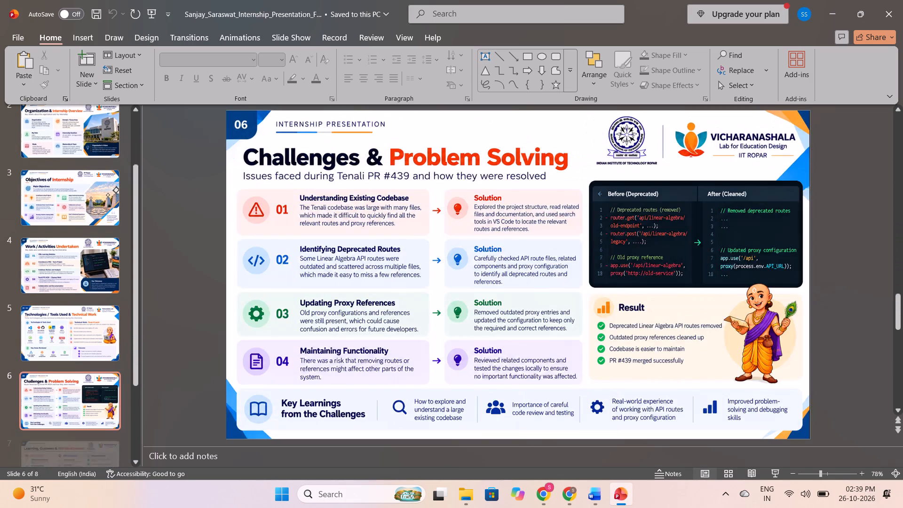
key("Down")
key("Down")
key("Down")
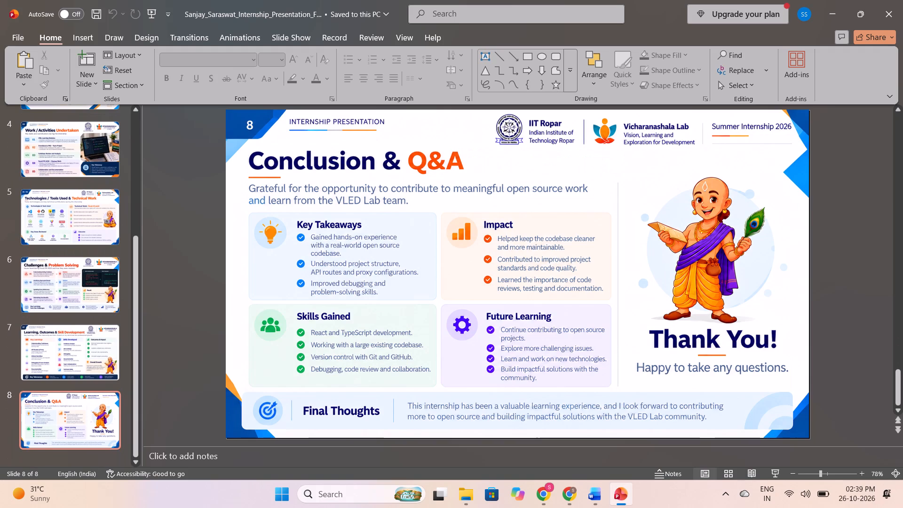
Look back through the presentation slides from "Conclusion & Q&A" to the title slide.
key("Up")
key("Up")
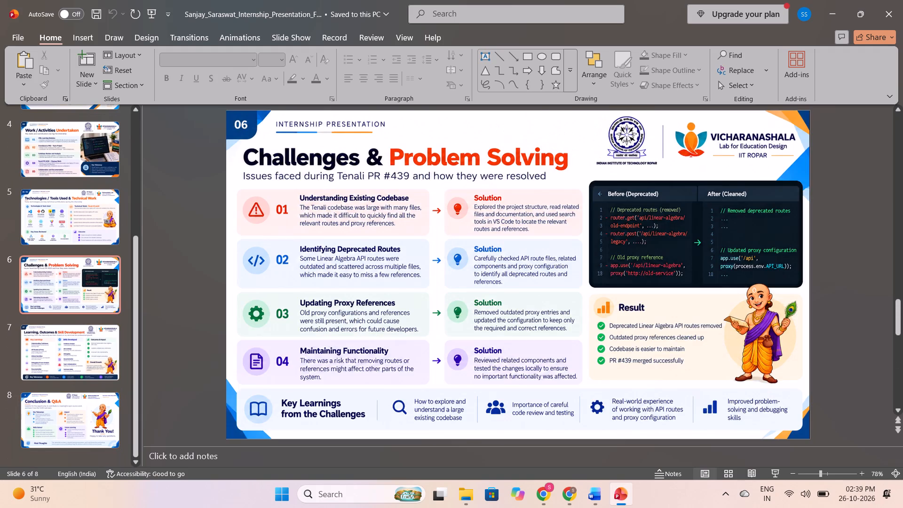
key("Up")
key("Up")
key("Up")
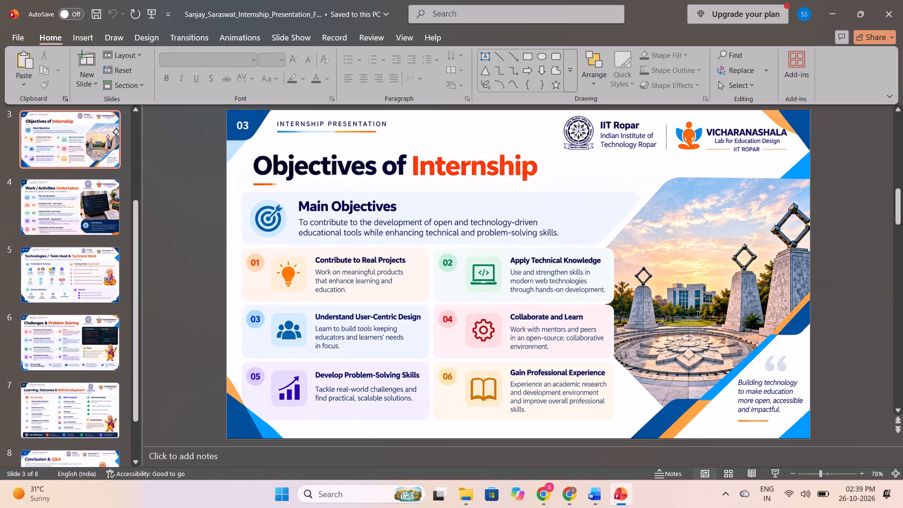
key("Up")
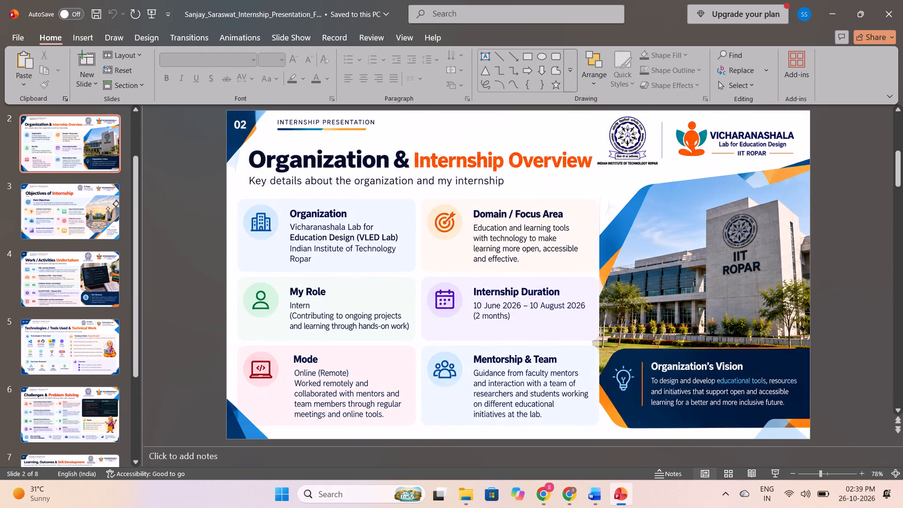
key("Up")
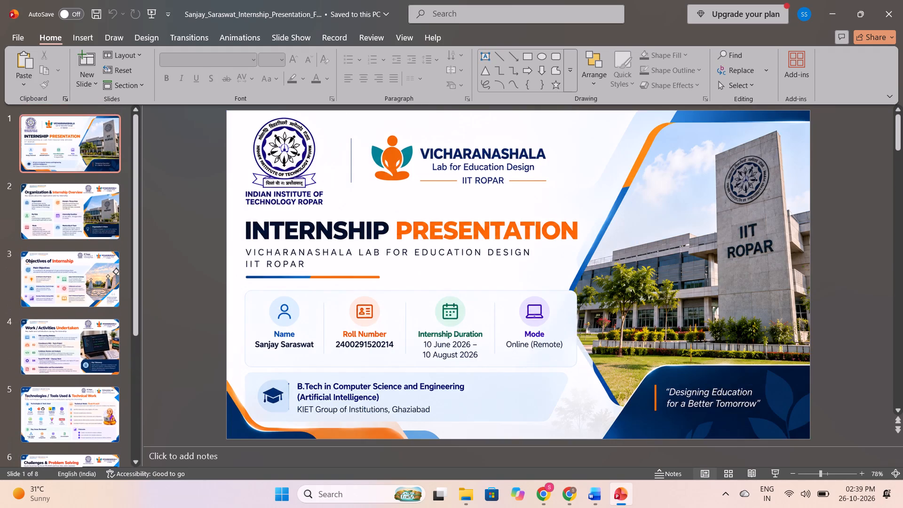
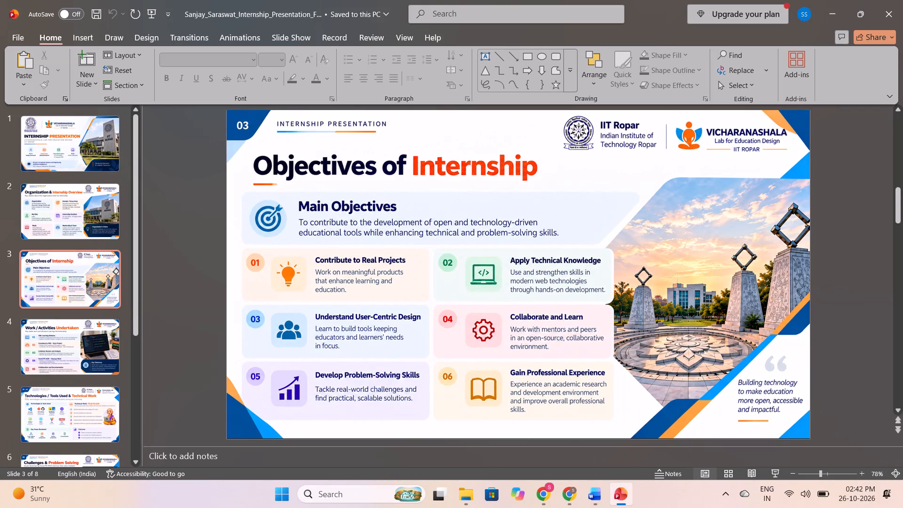
Move on from the objectives slide to review the "Work / Activities Undertaken" slide of the internship presentation.
key("Down")
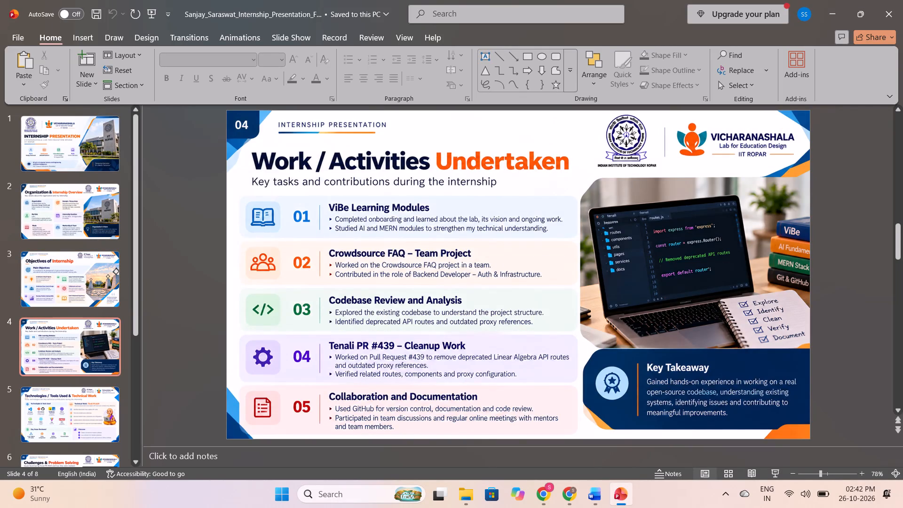
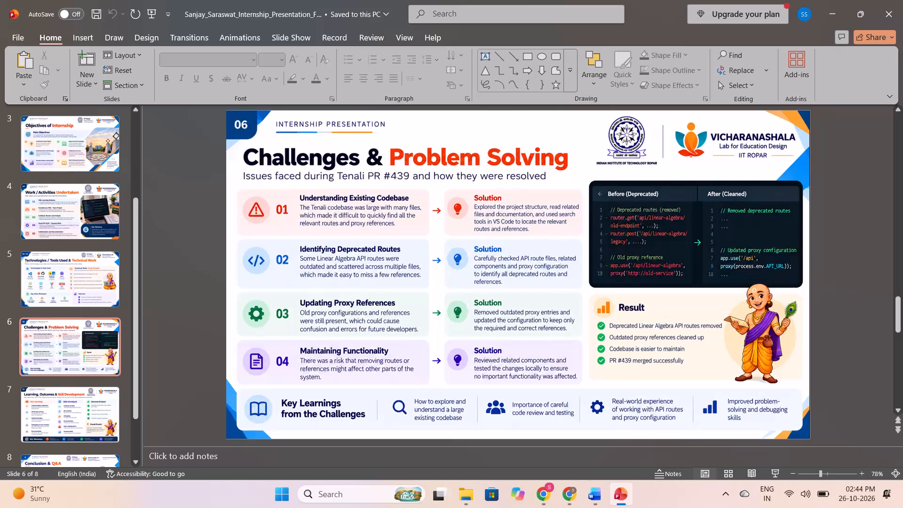
Review the "Learning, Outcomes & Skill Development" slide and the closing "Conclusion & Q&A" slide of the internship presentation.
key("Down")
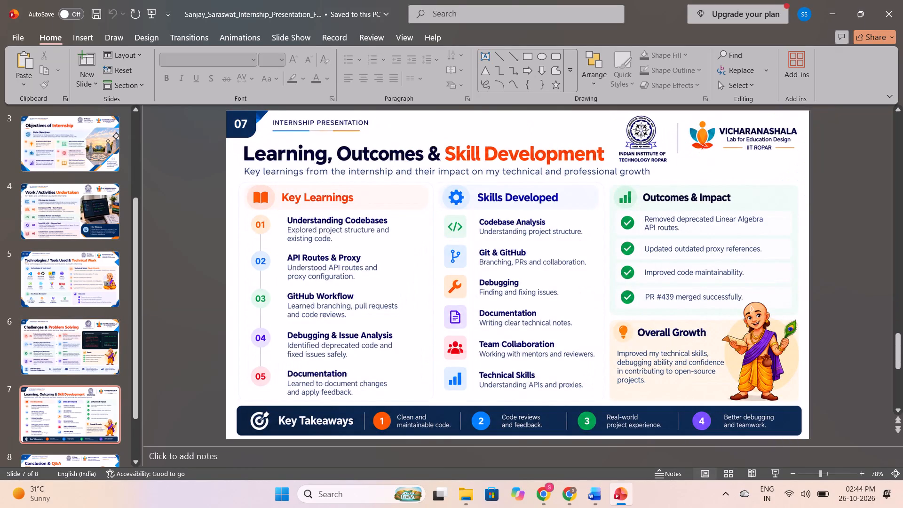
key("Down")
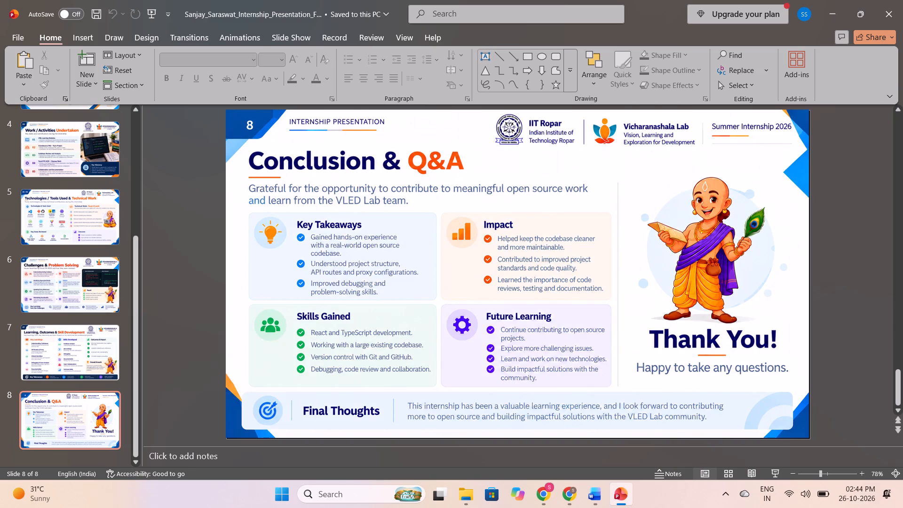
key("Down")
key("Right")
key("Right")
key("Down")
Go back through the slides to the presentation's opening title slide.
key("Up")
key("Up")
key("Up")
key("Up")
key("Up")
key("Up")
key("Up")
key("Up")
key("Up")
key("Up")
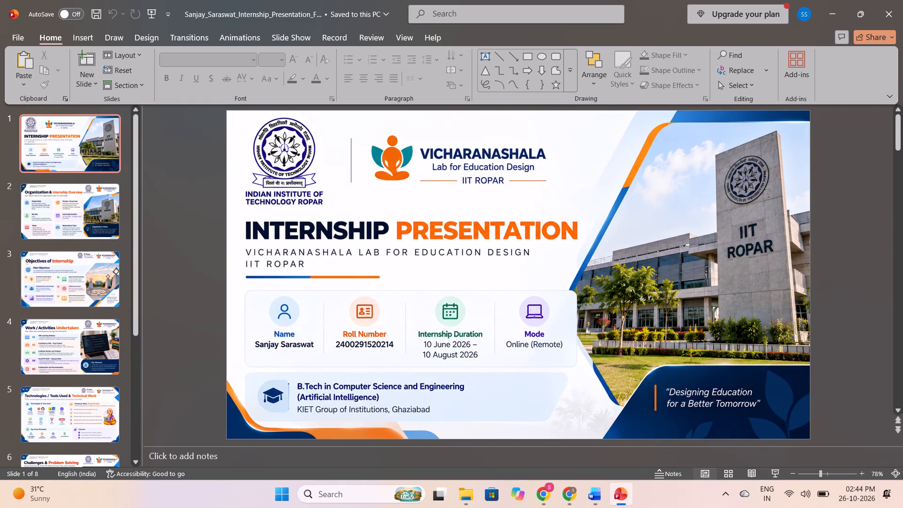